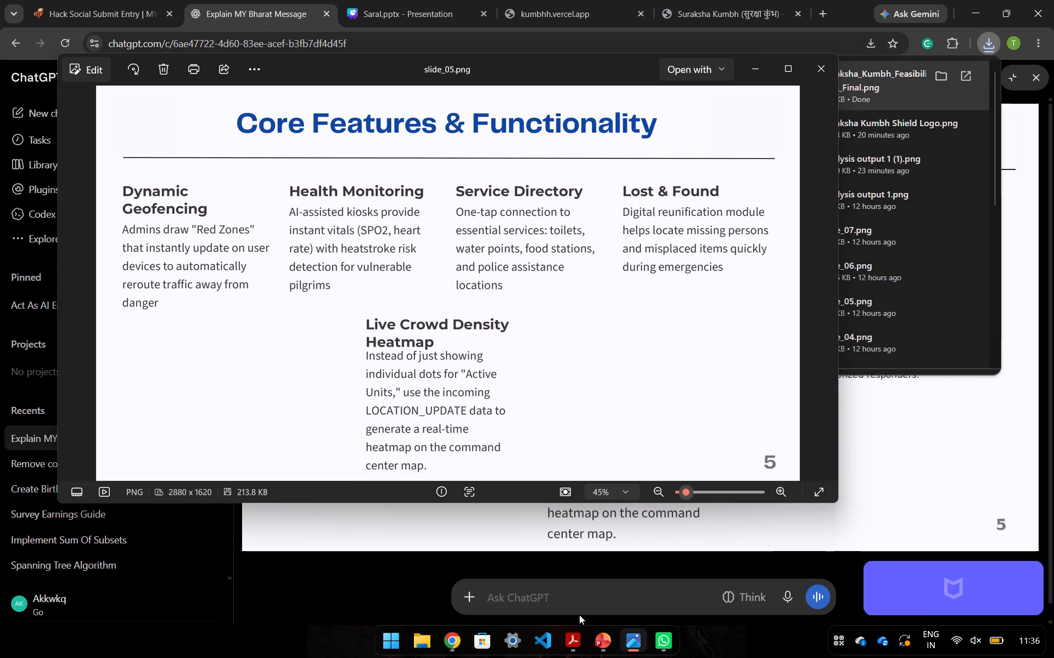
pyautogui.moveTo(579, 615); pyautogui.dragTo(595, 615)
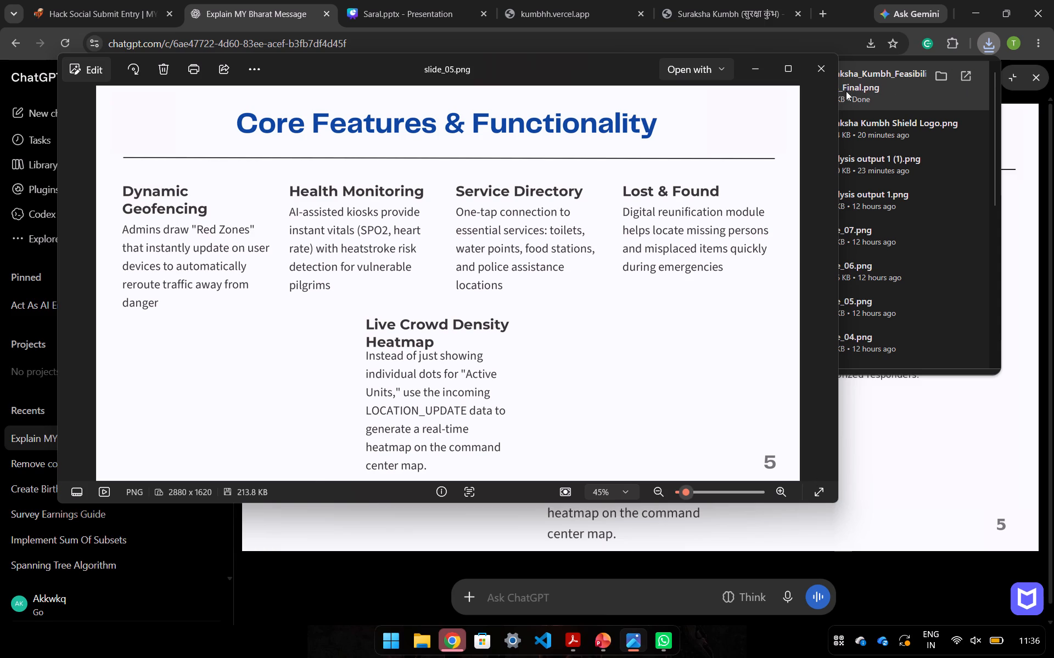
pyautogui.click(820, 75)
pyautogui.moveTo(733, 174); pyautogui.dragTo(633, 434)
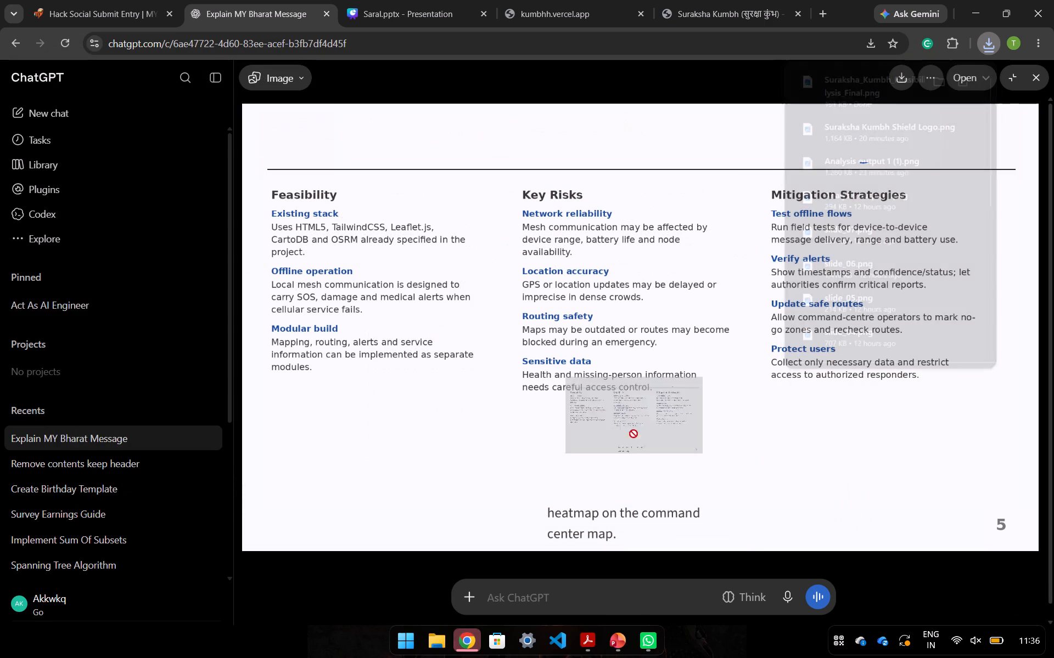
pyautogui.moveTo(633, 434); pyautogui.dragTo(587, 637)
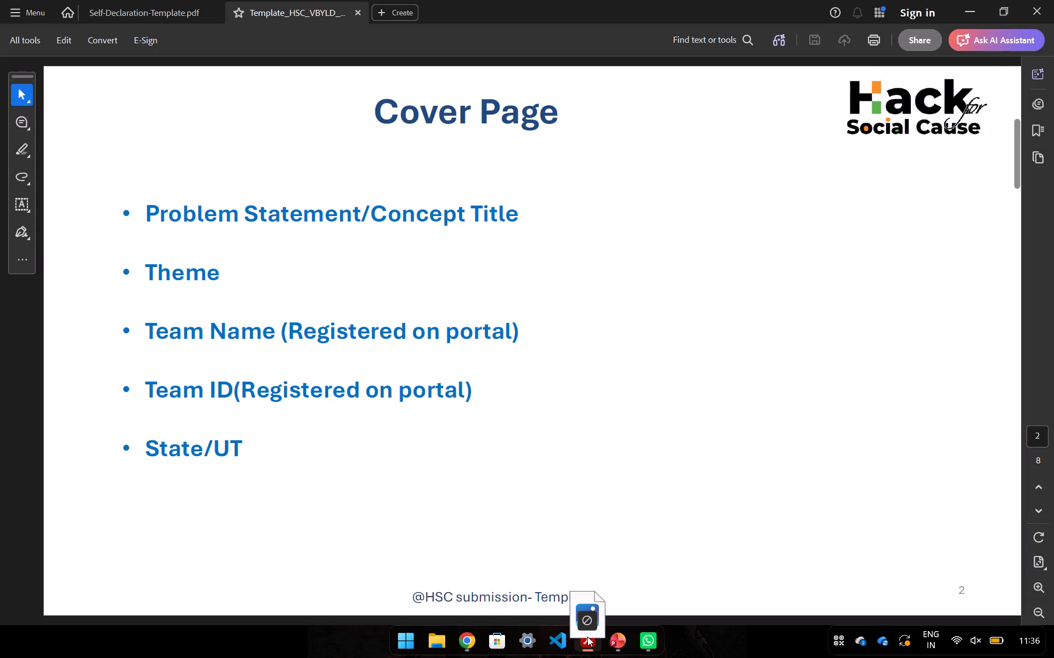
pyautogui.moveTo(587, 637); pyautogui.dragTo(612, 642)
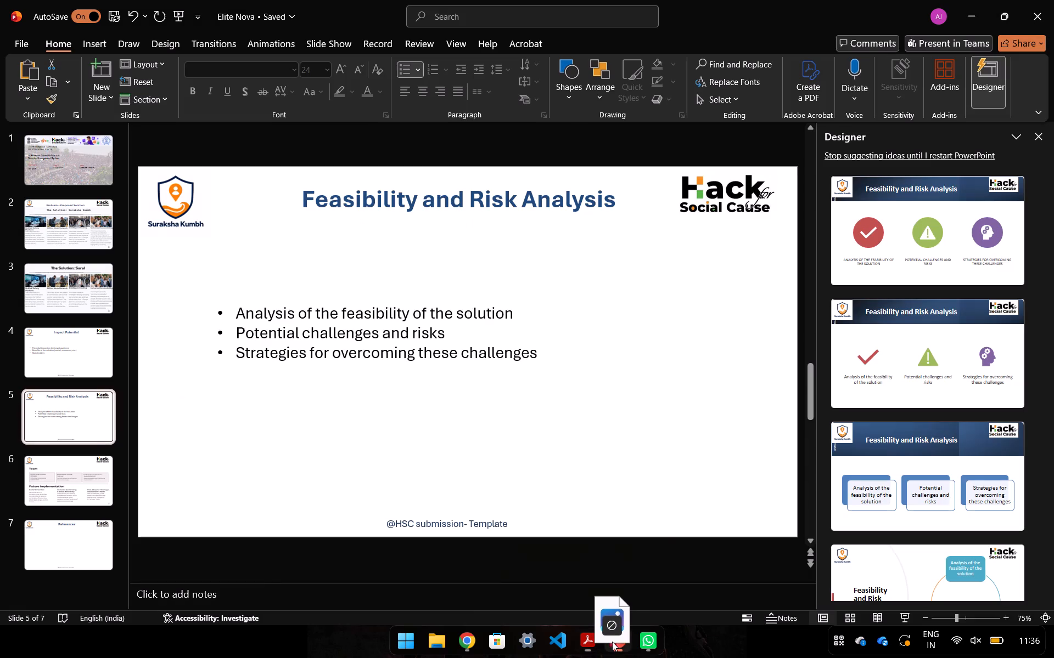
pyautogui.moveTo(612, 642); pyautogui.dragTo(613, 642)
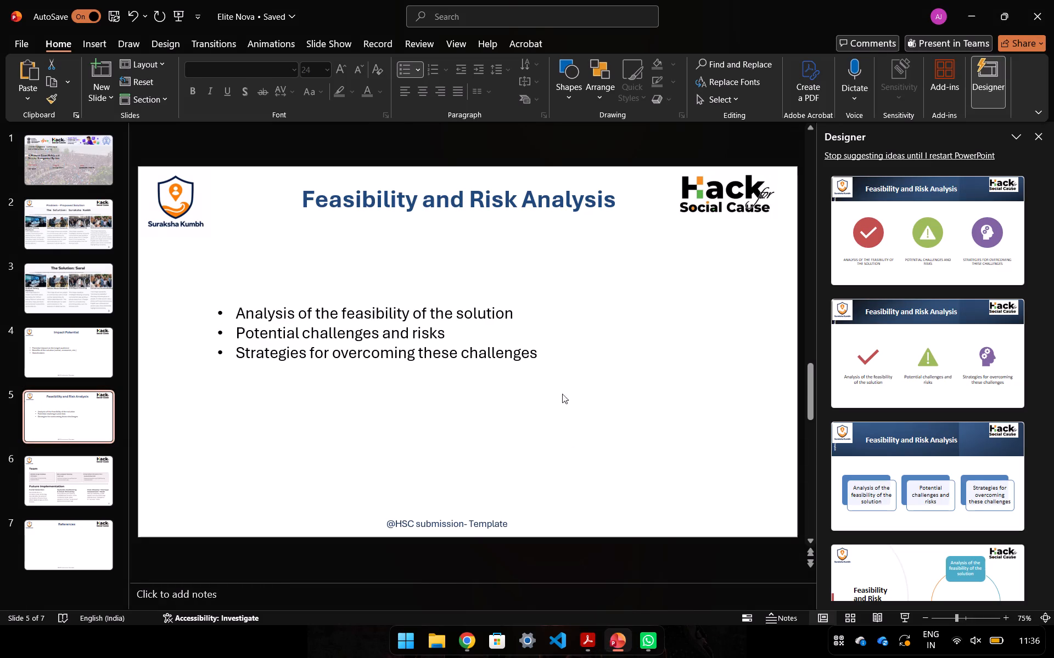
# Delete the three placeholder bullets under the Feasibility and Risk Analysis title on slide 5.
pyautogui.click(598, 365)
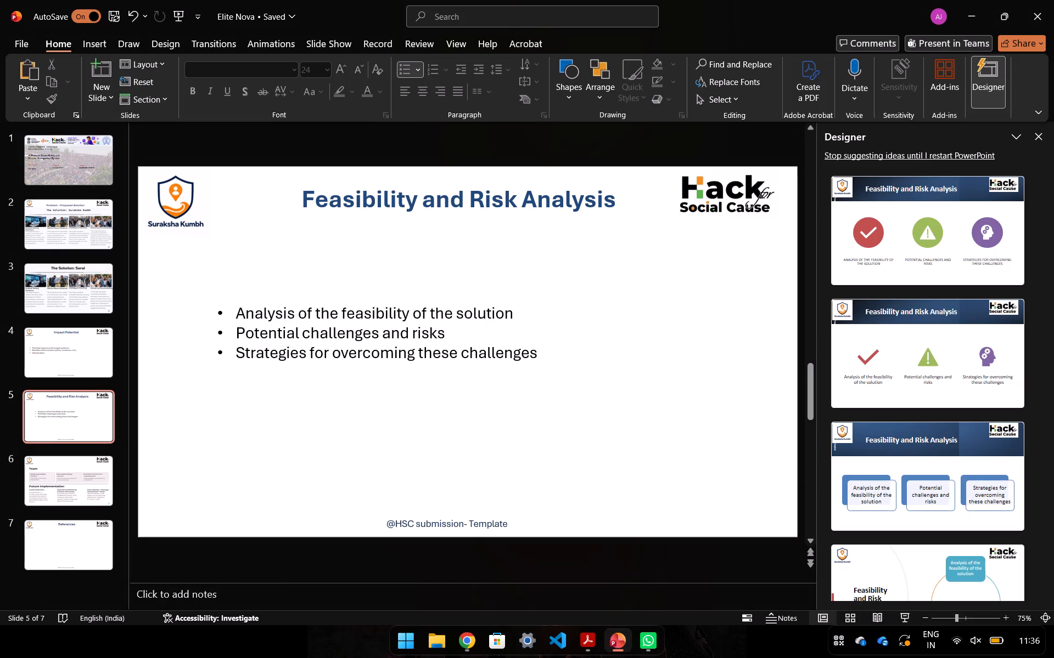
pyautogui.click(240, 303)
pyautogui.moveTo(237, 311); pyautogui.dragTo(665, 369)
pyautogui.press('BackSpace')
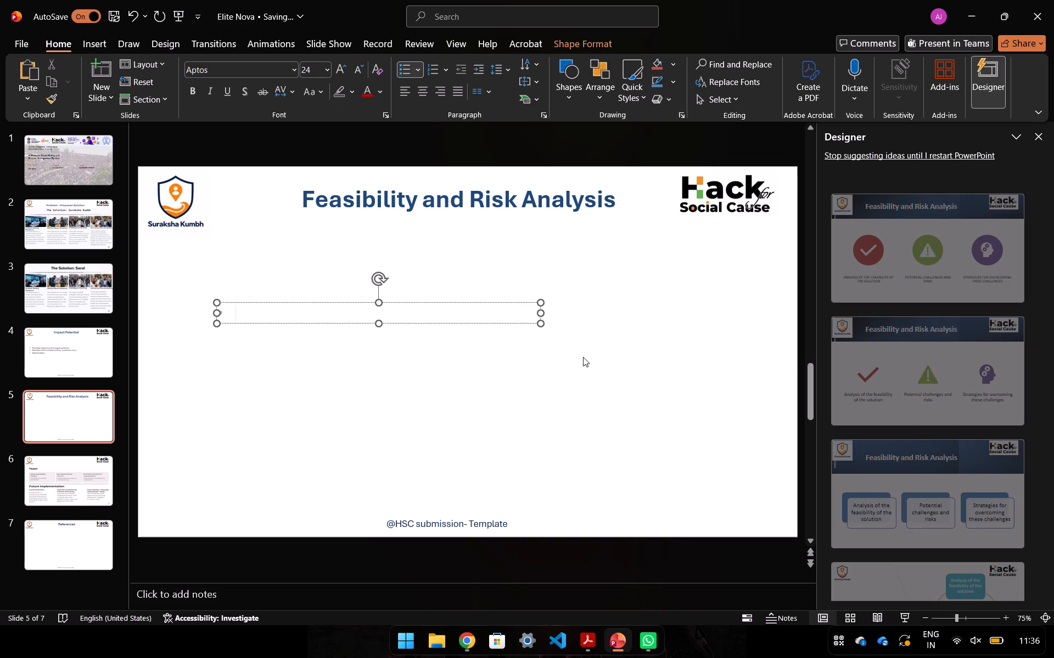
# Insert the picture Suraksha_Kumbh_Feasibility_Risk_Analysis_Final from the Downloads folder onto slide 5.
pyautogui.click(88, 41)
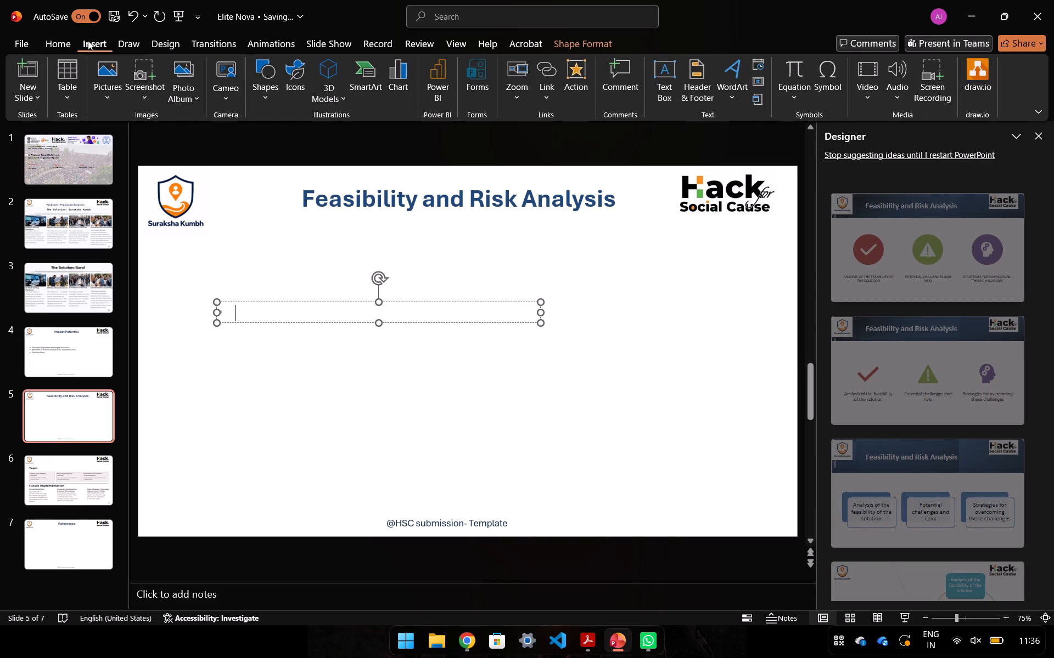
pyautogui.click(117, 80)
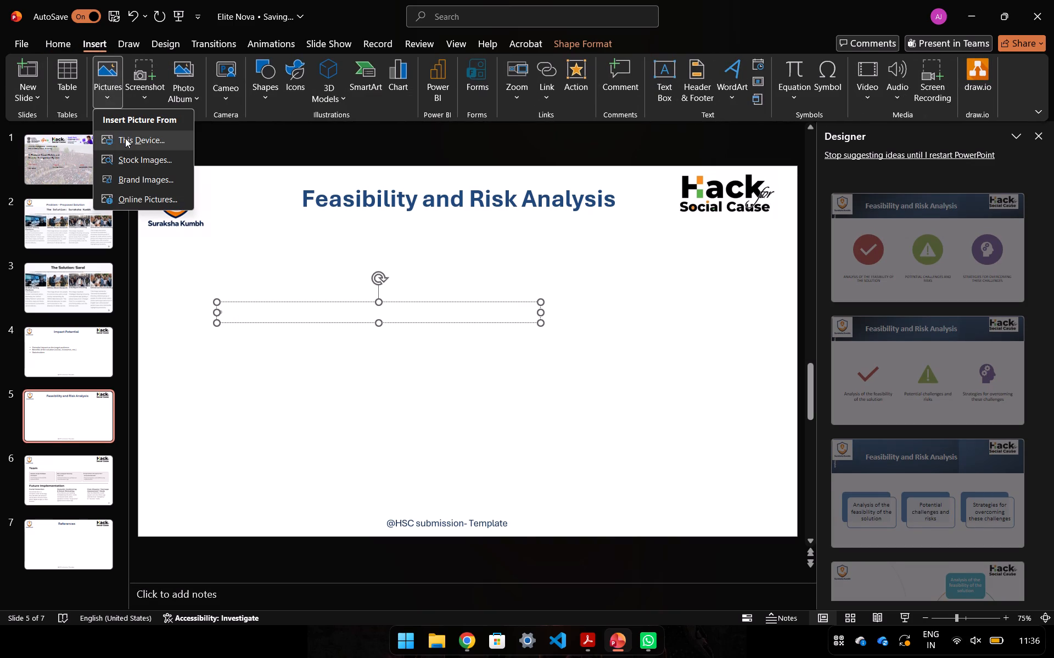
pyautogui.click(125, 138)
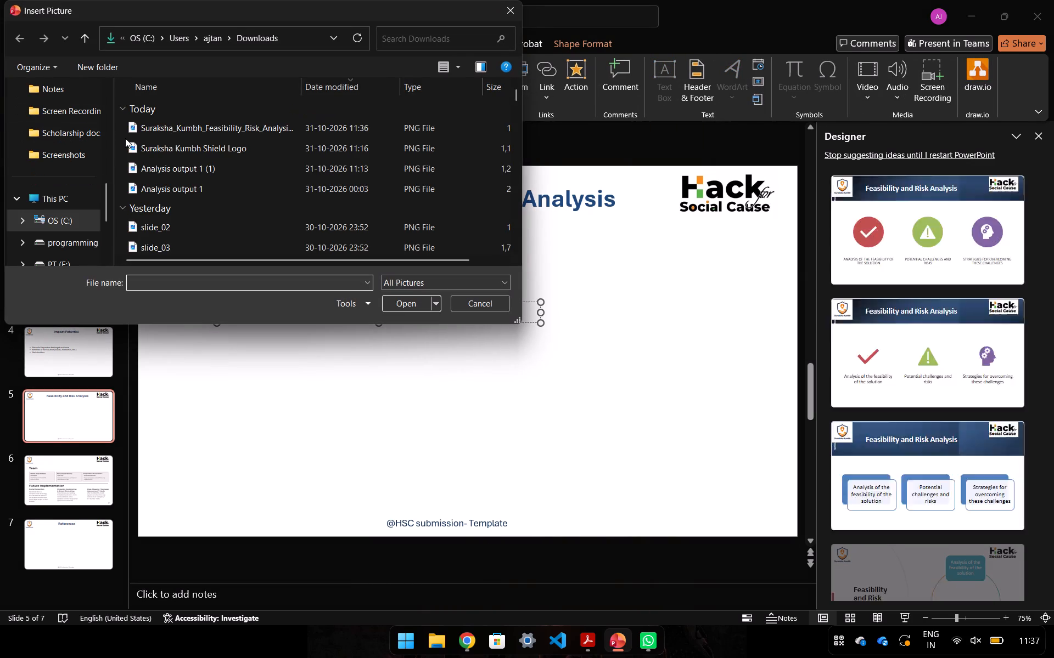
pyautogui.click(185, 131)
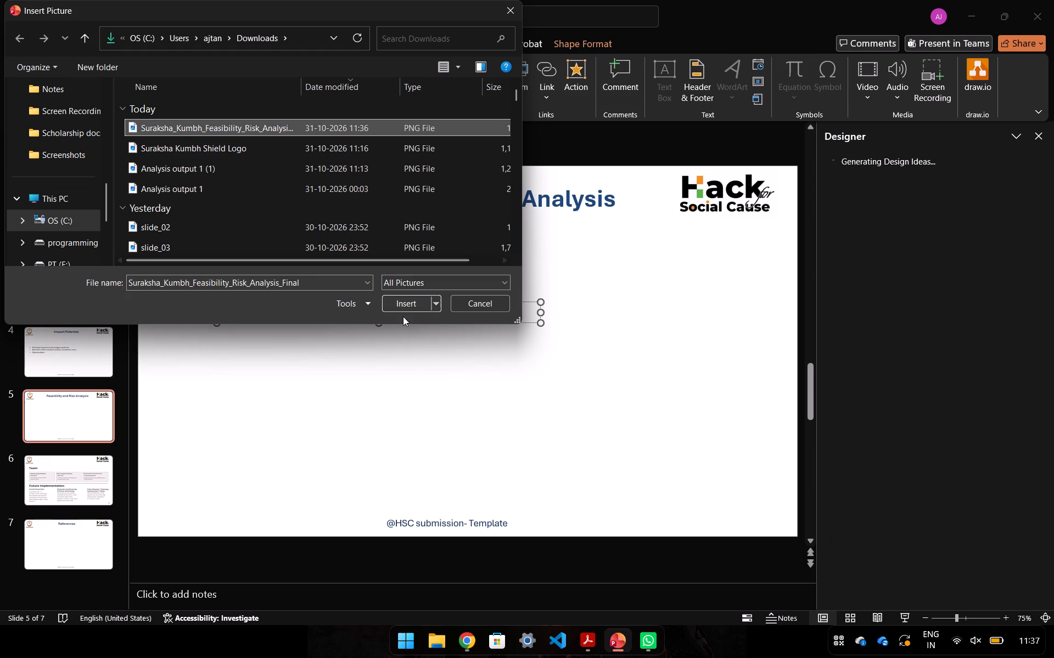
pyautogui.click(406, 297)
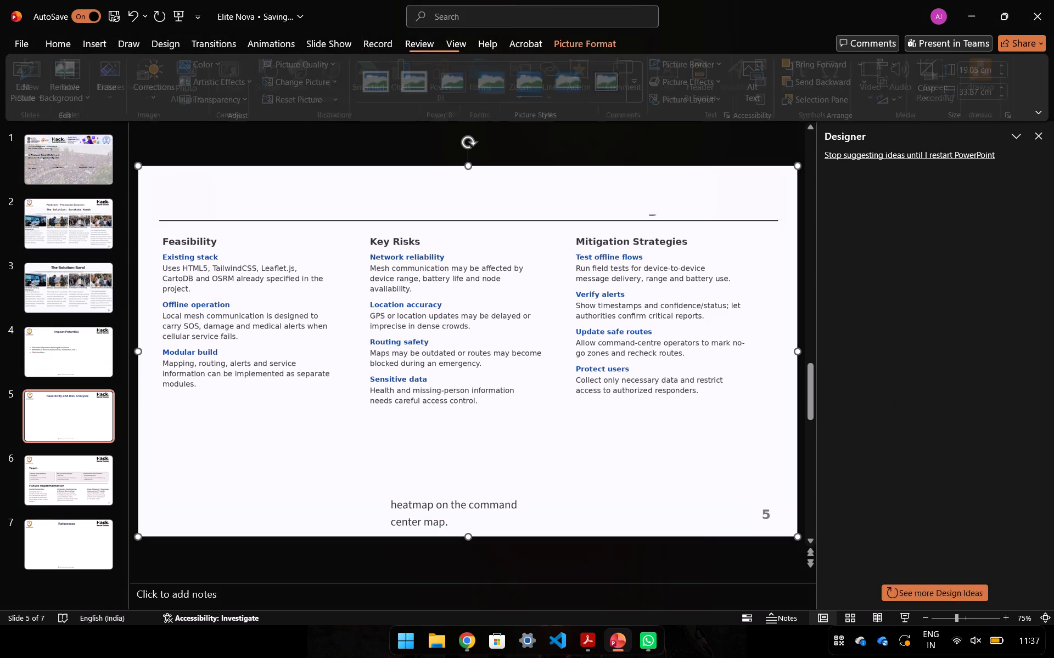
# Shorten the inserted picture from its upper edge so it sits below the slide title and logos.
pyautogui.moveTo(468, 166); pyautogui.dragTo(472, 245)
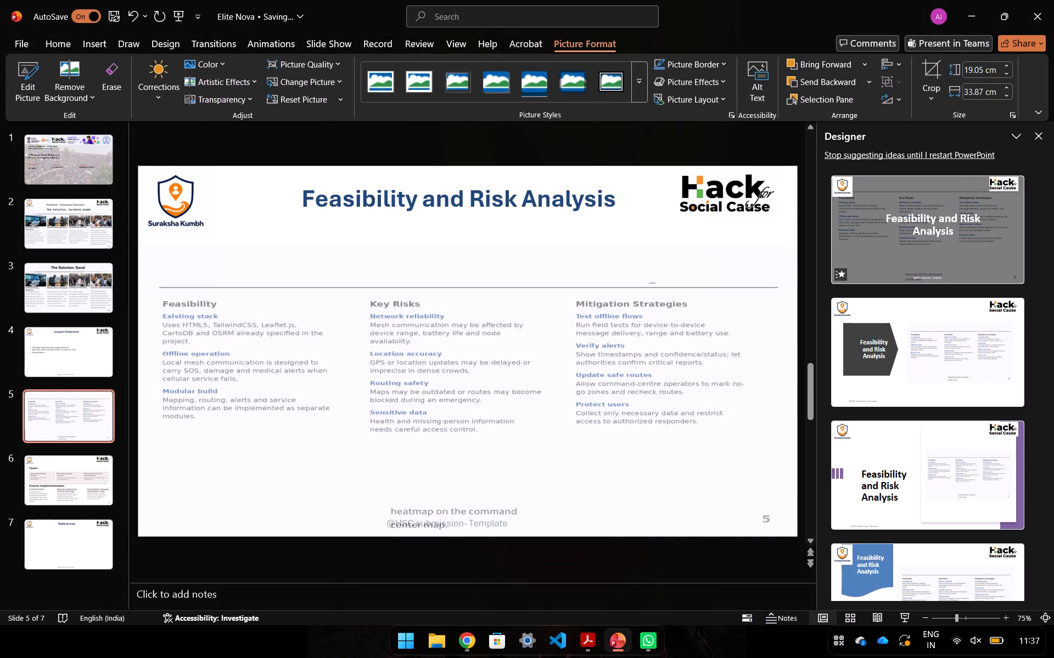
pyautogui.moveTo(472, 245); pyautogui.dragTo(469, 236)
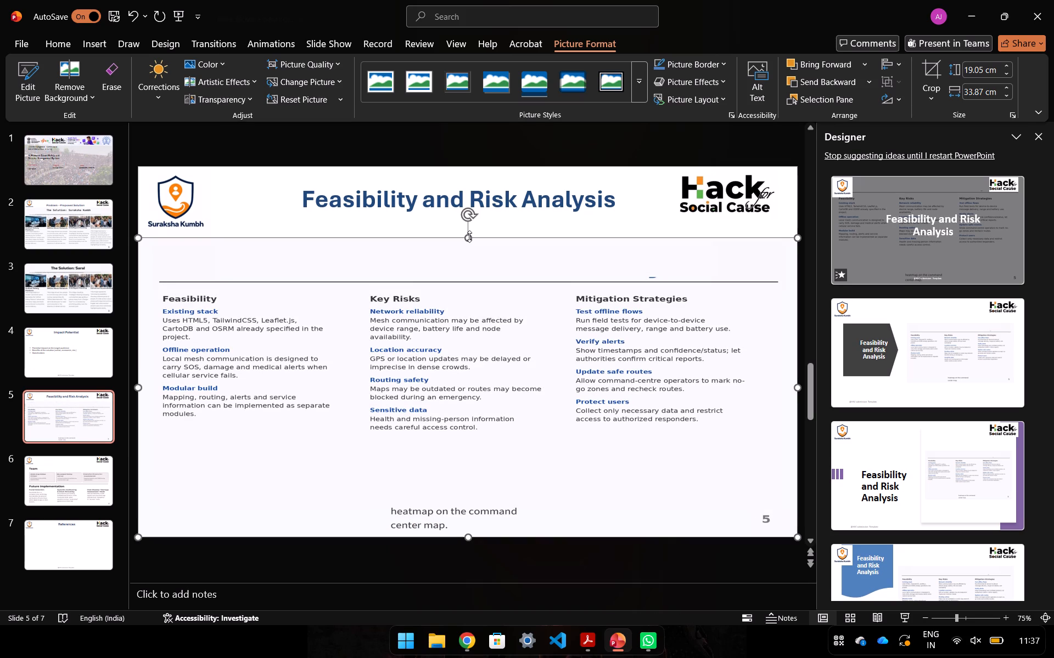
# Apply the Designer layout that puts the title in a dark grey arrow shape beside the picture.
pyautogui.click(959, 361)
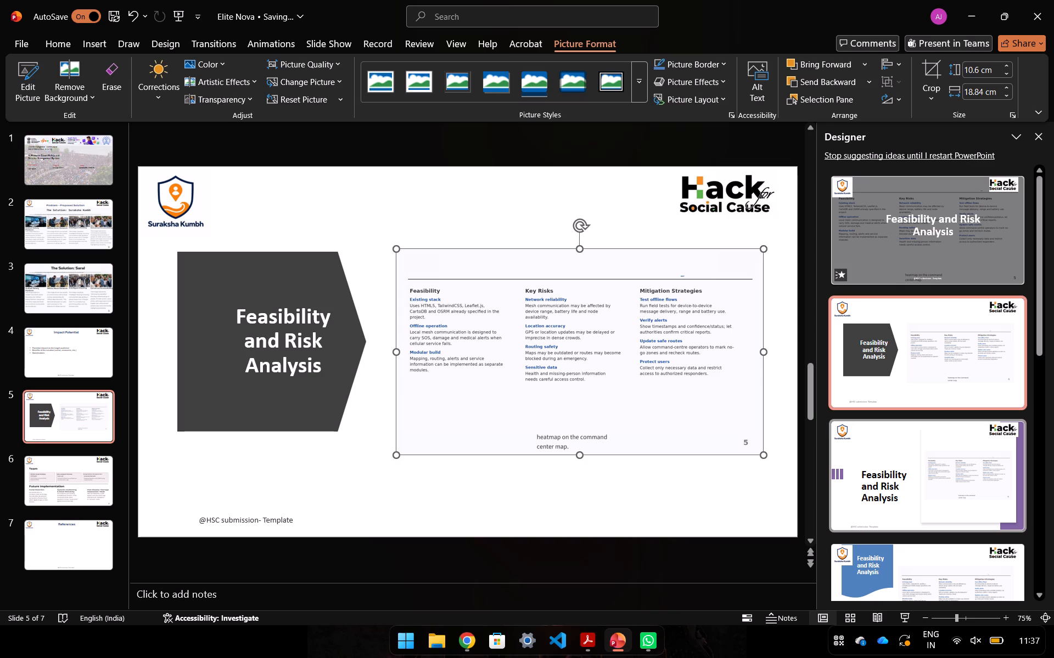
# Resize the picture beside the arrow shape on slide 5 to about 13.6 cm high and 19.5 cm wide.
pyautogui.moveTo(580, 244); pyautogui.dragTo(580, 233)
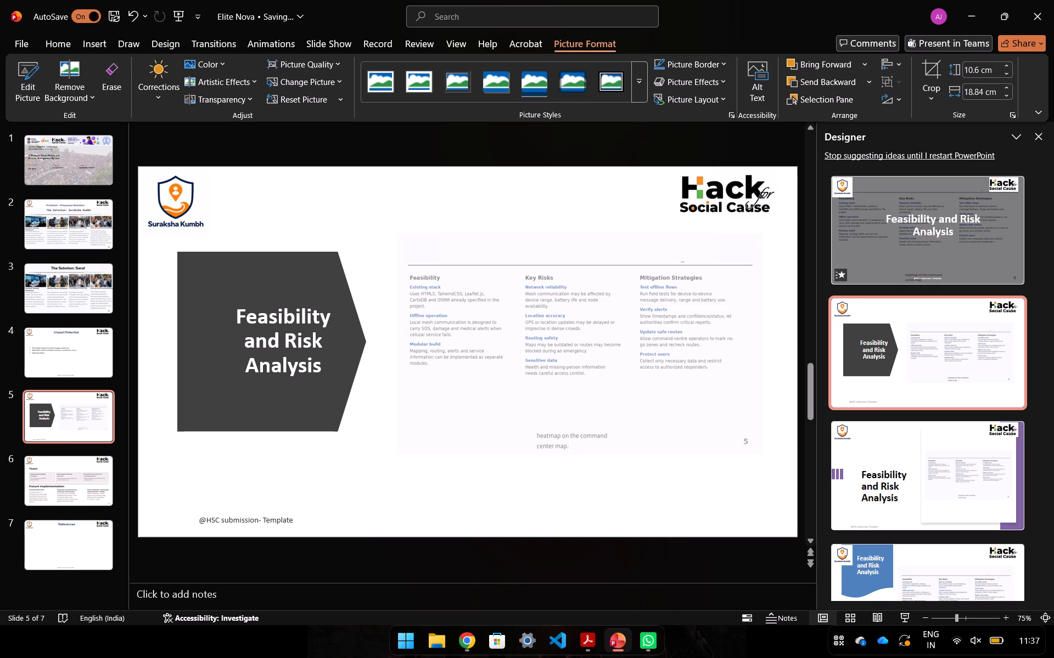
pyautogui.moveTo(580, 233); pyautogui.dragTo(575, 222)
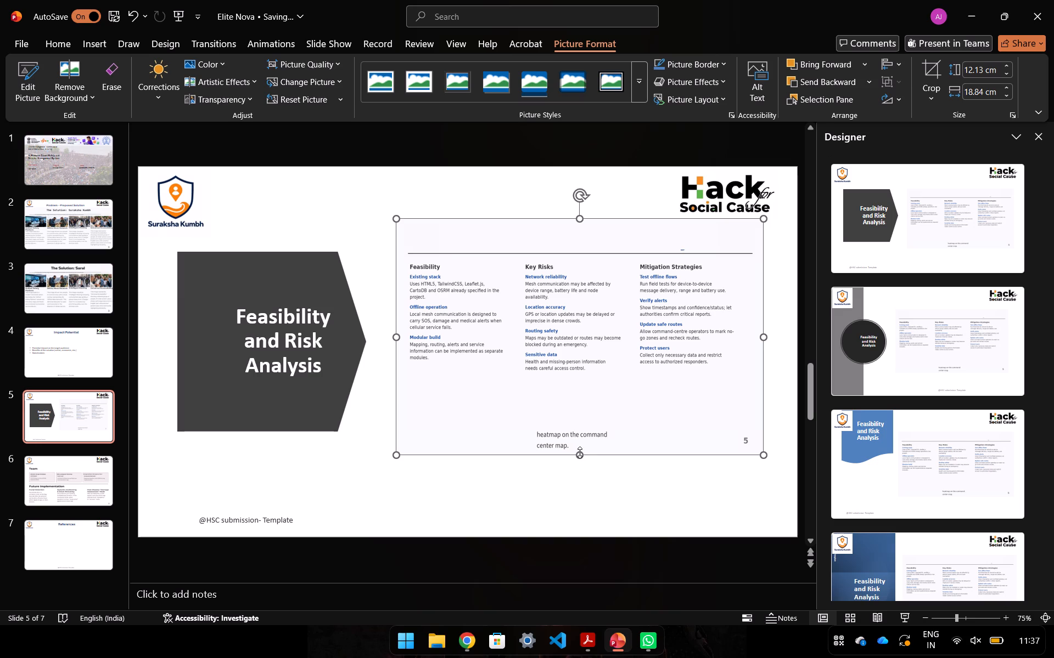
pyautogui.moveTo(580, 452); pyautogui.dragTo(585, 509)
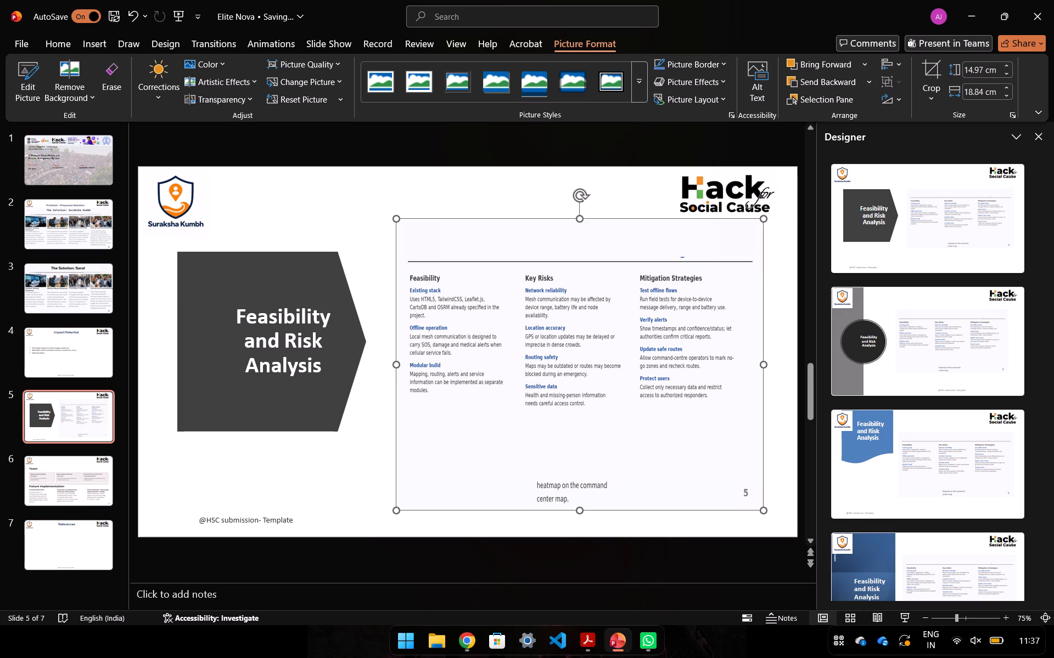
pyautogui.moveTo(396, 363); pyautogui.dragTo(381, 368)
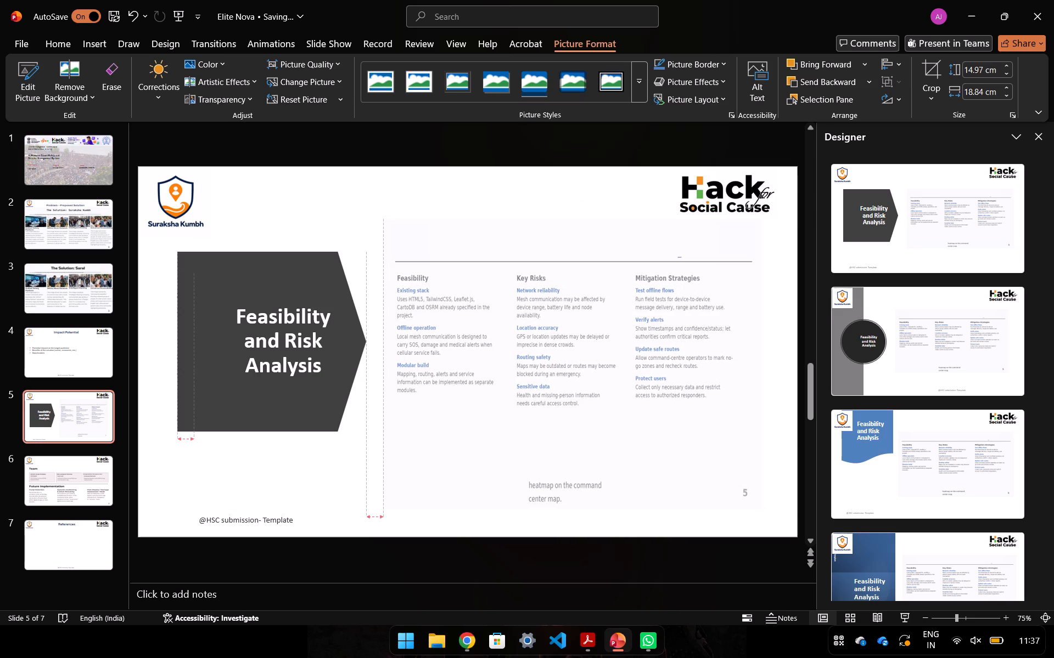
pyautogui.moveTo(381, 368); pyautogui.dragTo(380, 368)
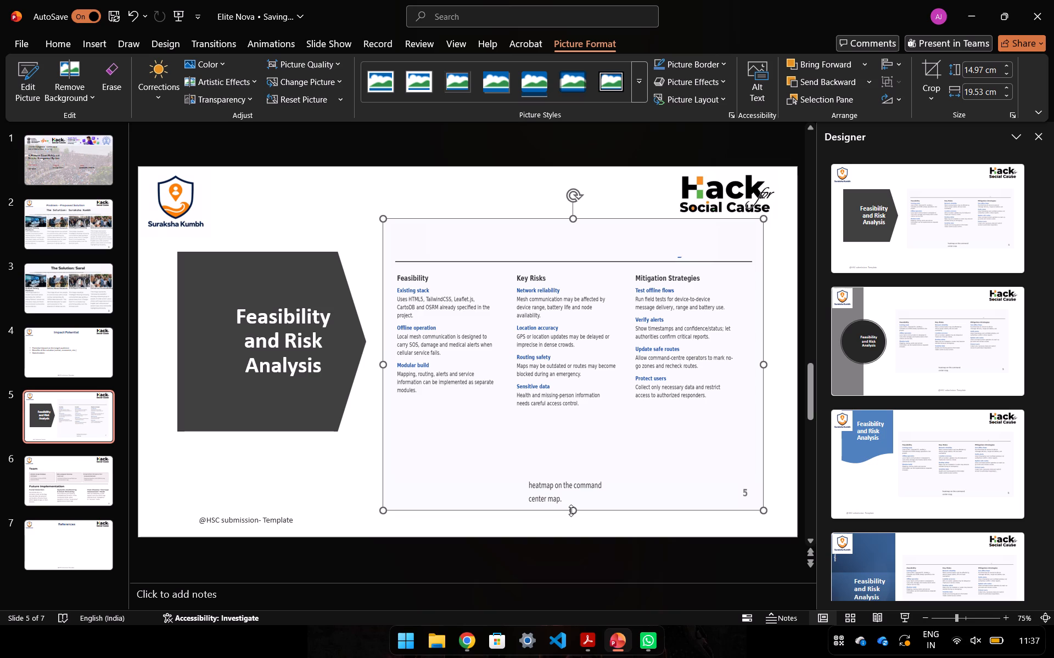
pyautogui.moveTo(571, 510); pyautogui.dragTo(564, 480)
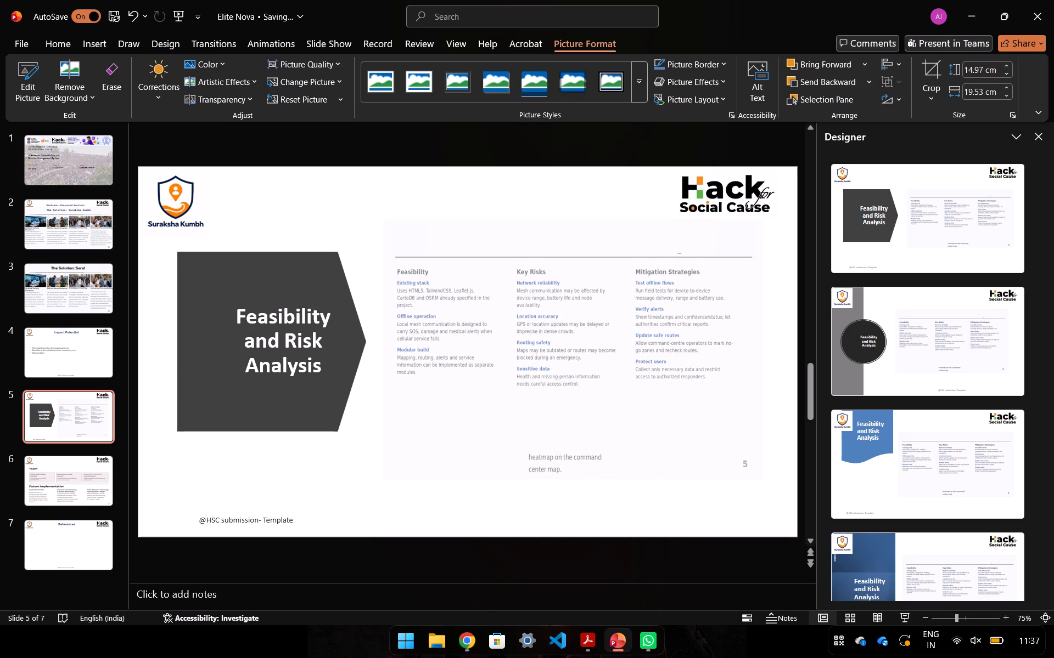
pyautogui.moveTo(564, 480); pyautogui.dragTo(564, 486)
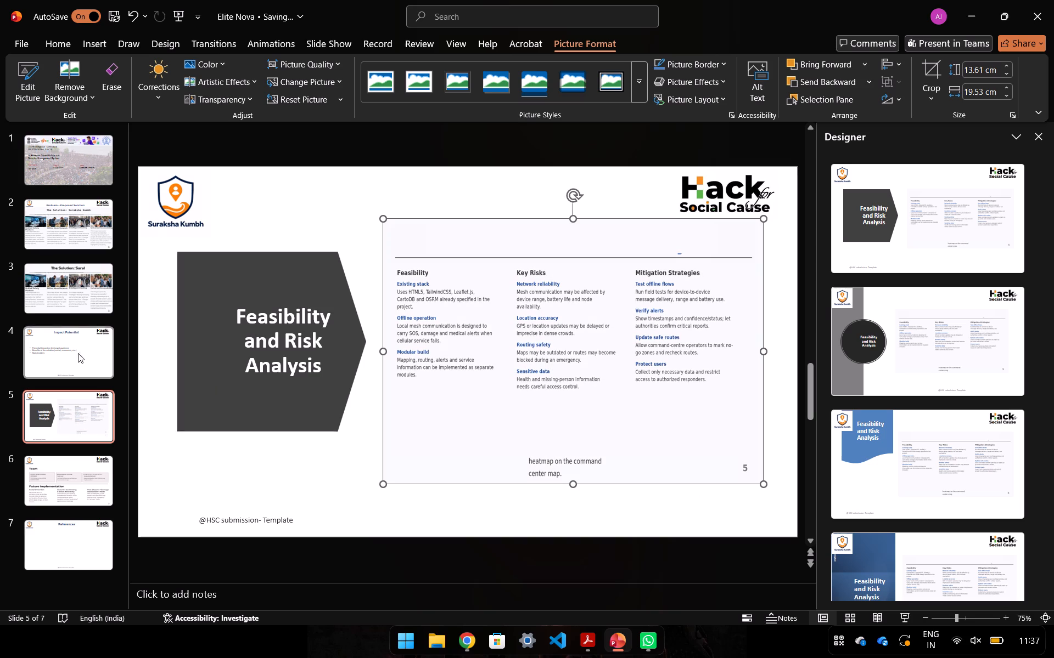
# Cut the three placeholder bullets from the Impact Potential slide, slide 4.
pyautogui.click(48, 343)
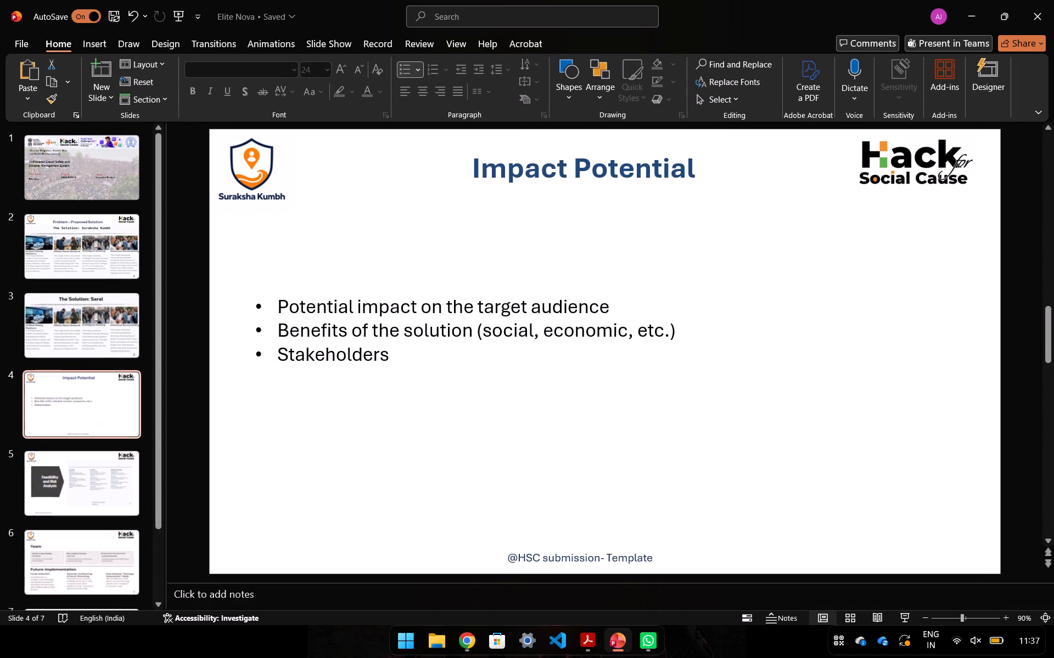
pyautogui.click(284, 304)
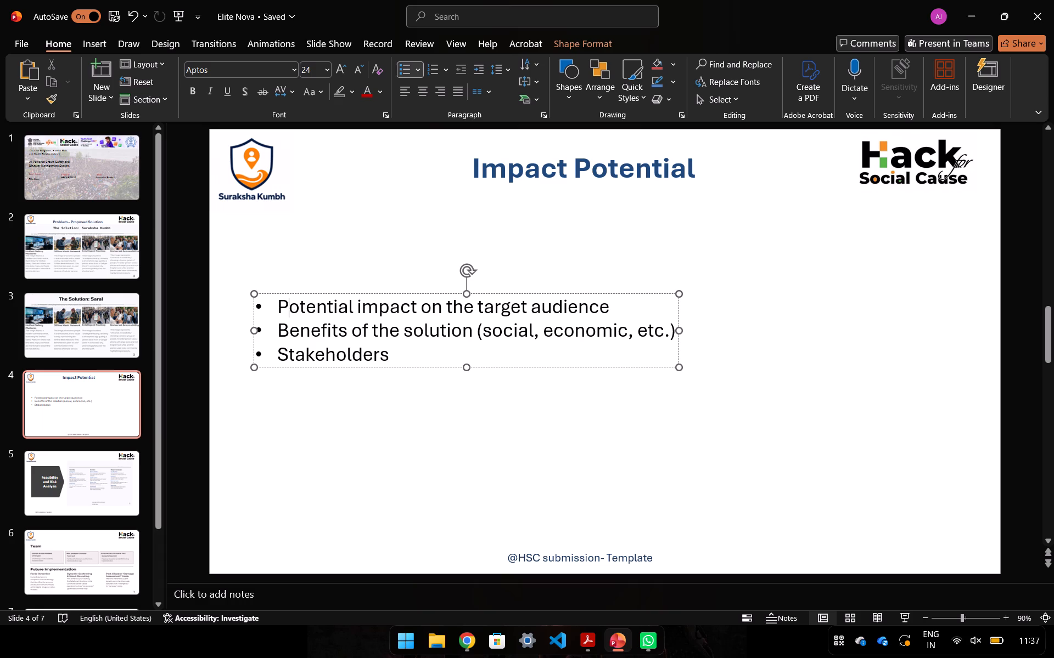
pyautogui.moveTo(274, 304); pyautogui.dragTo(411, 370)
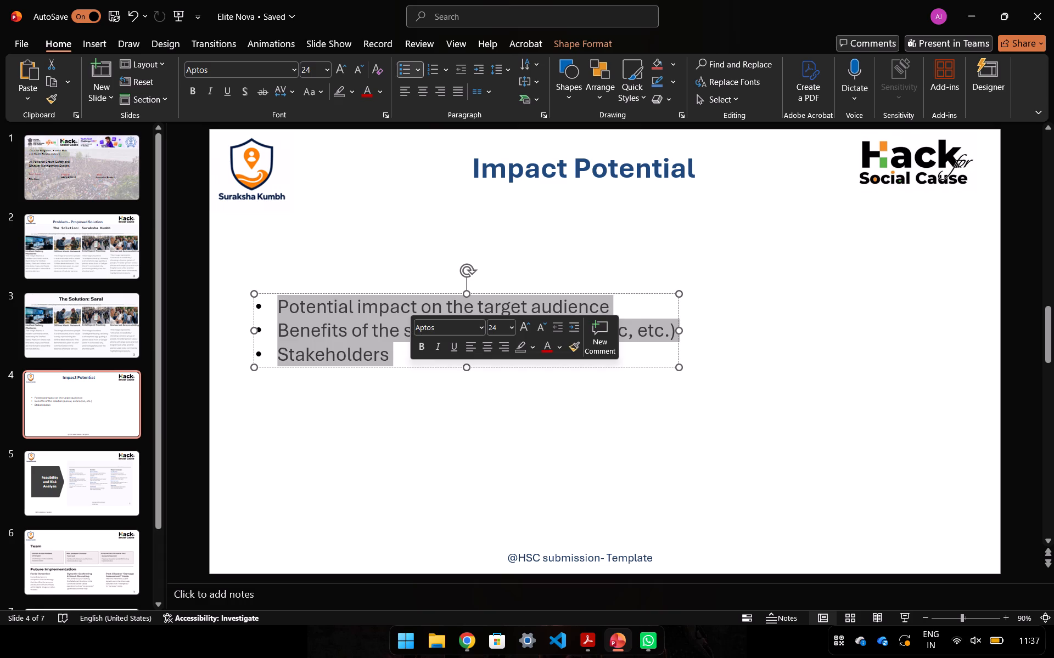
pyautogui.hotkey('ctrl', 'x')
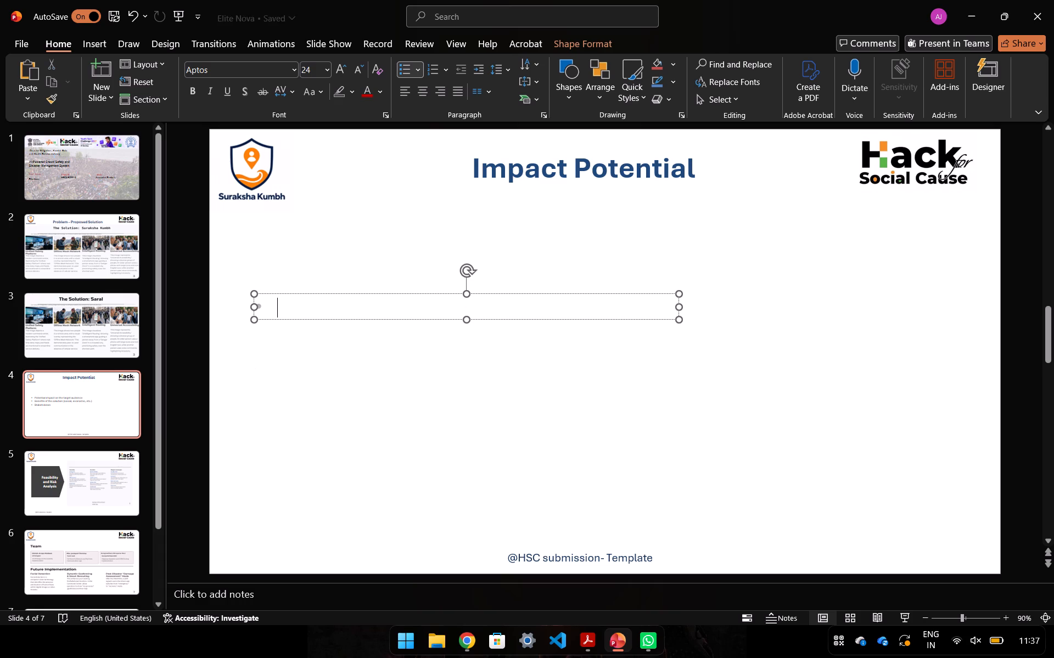
# Copy the title text "Impact Potential" from slide 4.
pyautogui.moveTo(474, 161); pyautogui.dragTo(625, 163)
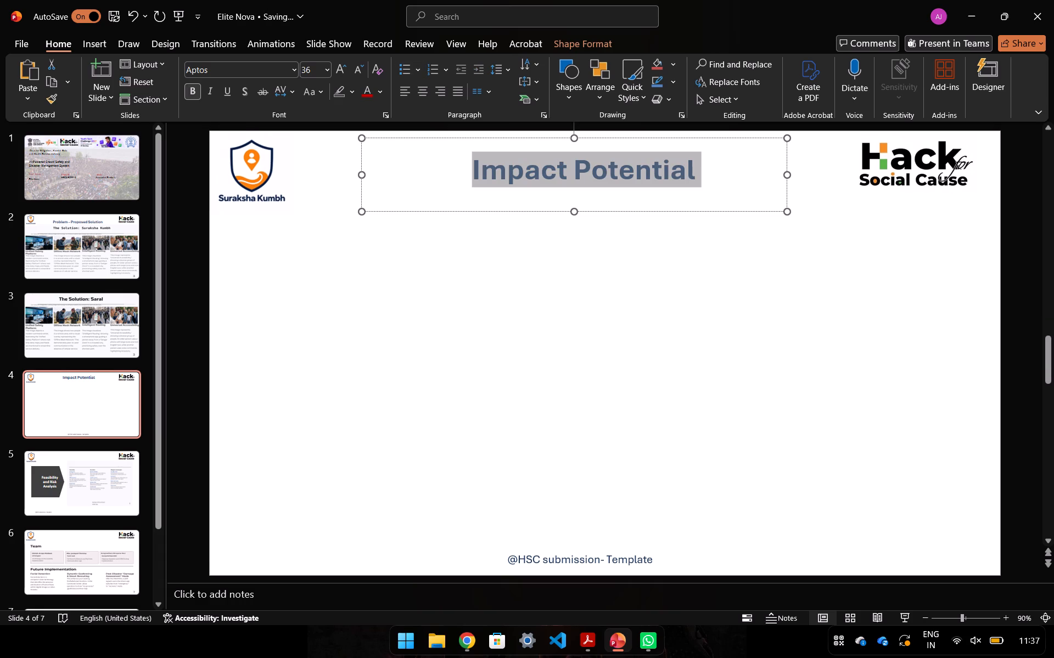
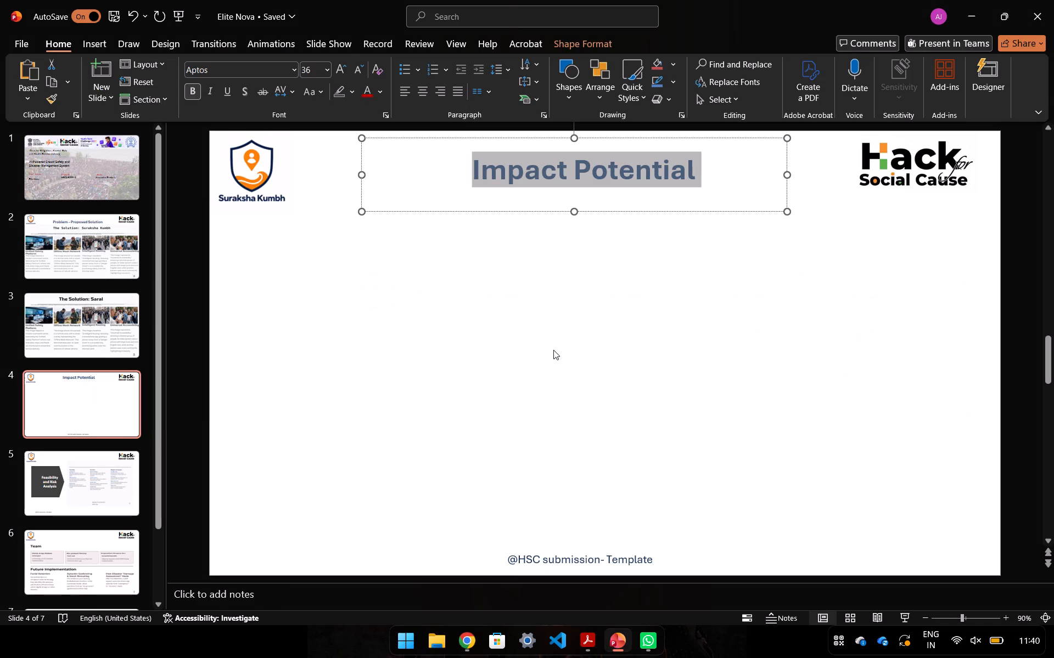
pyautogui.click(553, 350)
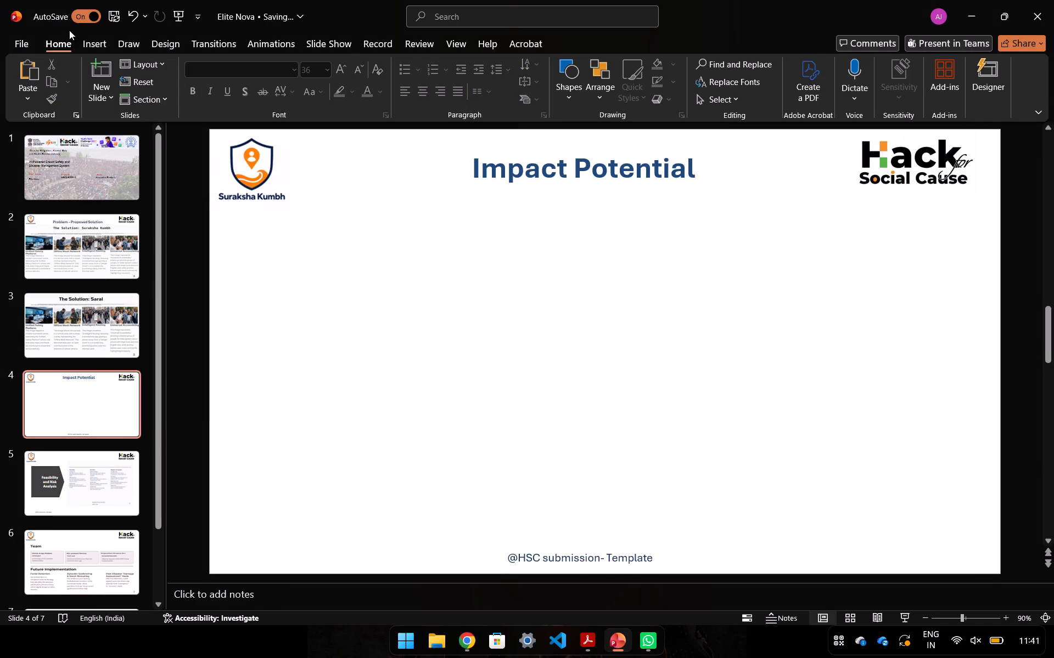
pyautogui.click(85, 41)
pyautogui.click(114, 67)
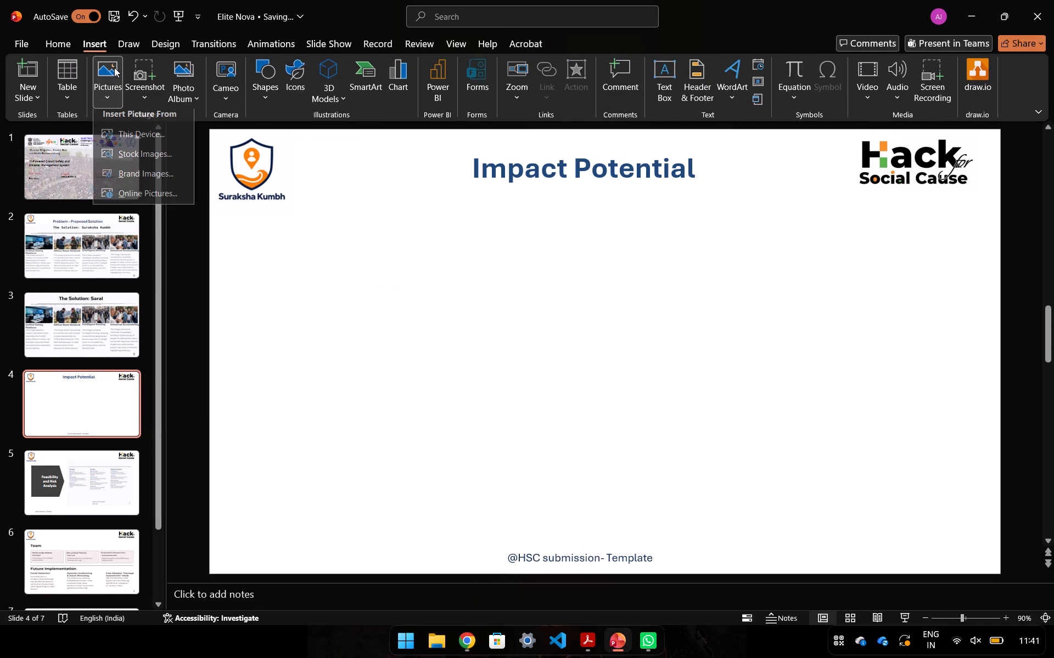
pyautogui.click(137, 137)
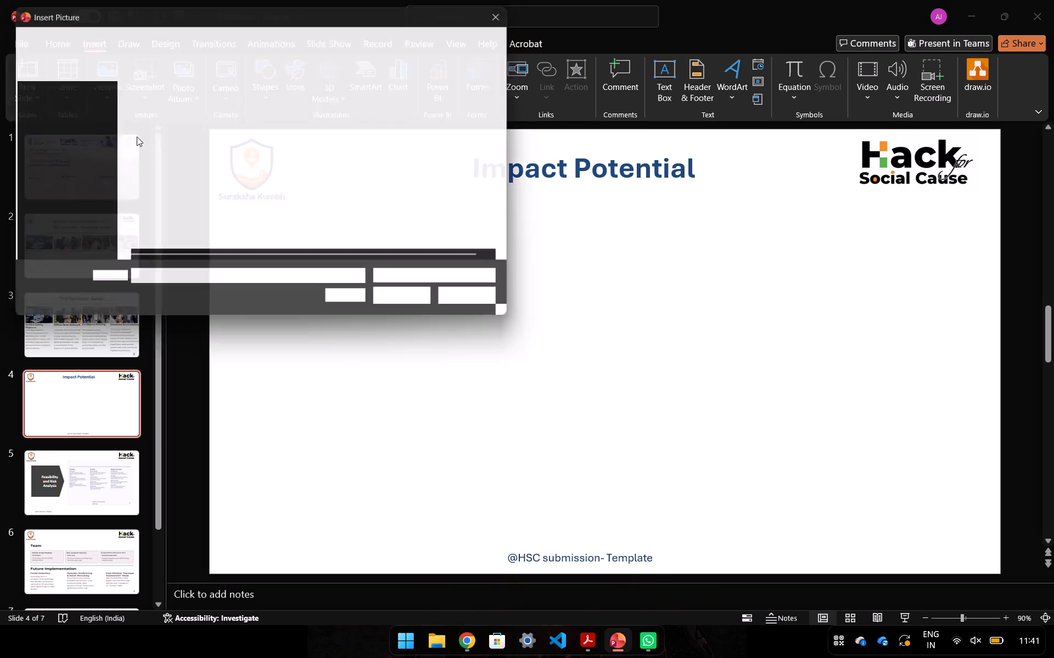
pyautogui.click(187, 127)
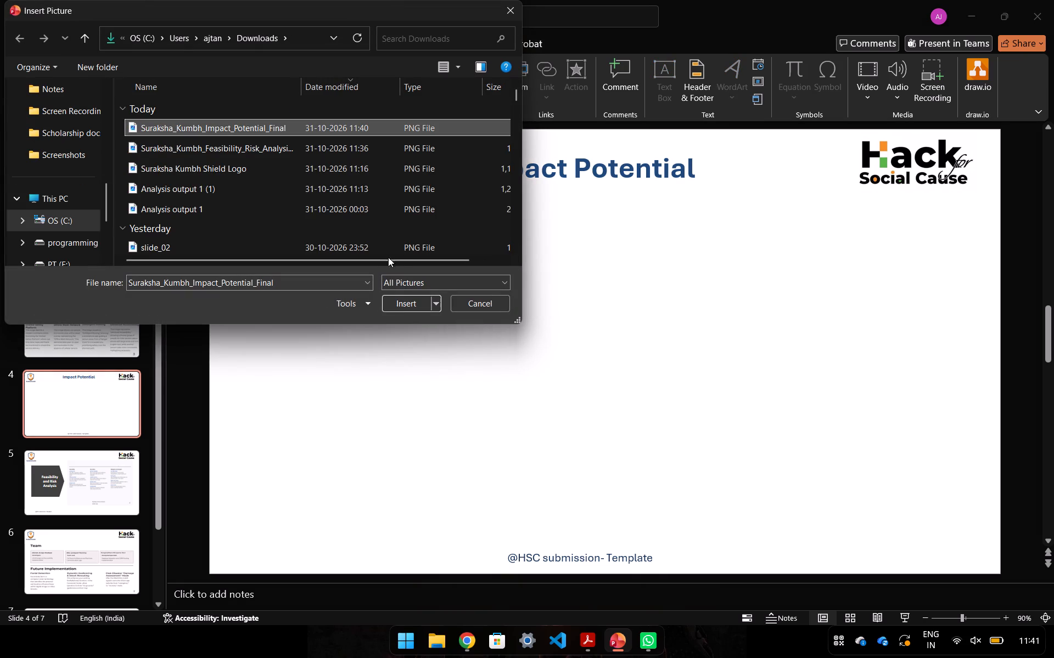
pyautogui.click(401, 306)
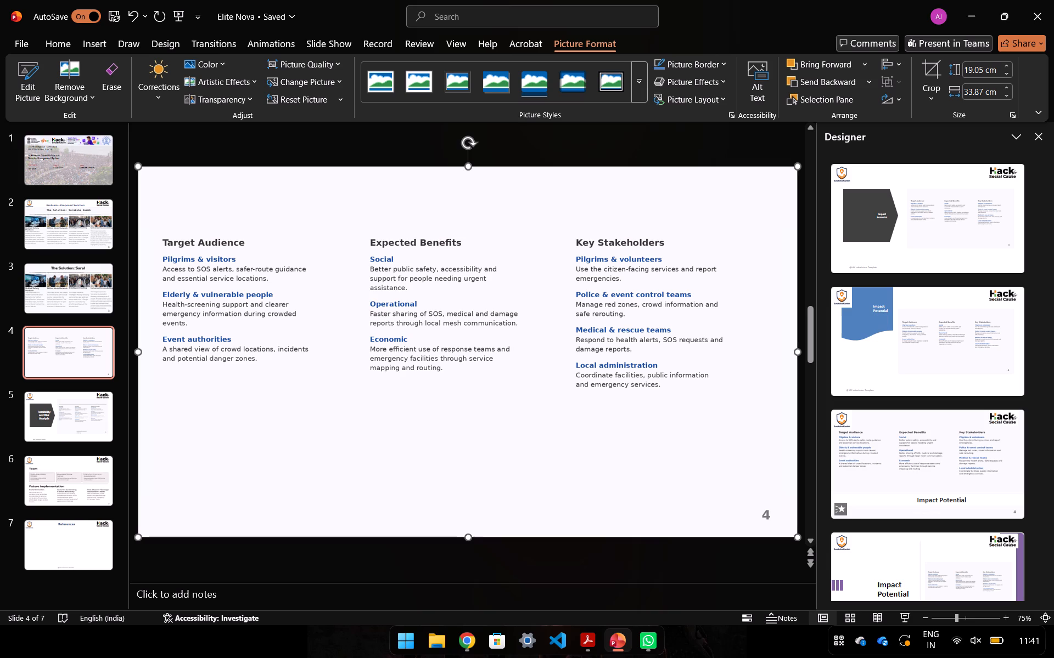
# Apply the Designer layout with the blue wavy title banner to slide 4.
pyautogui.click(866, 354)
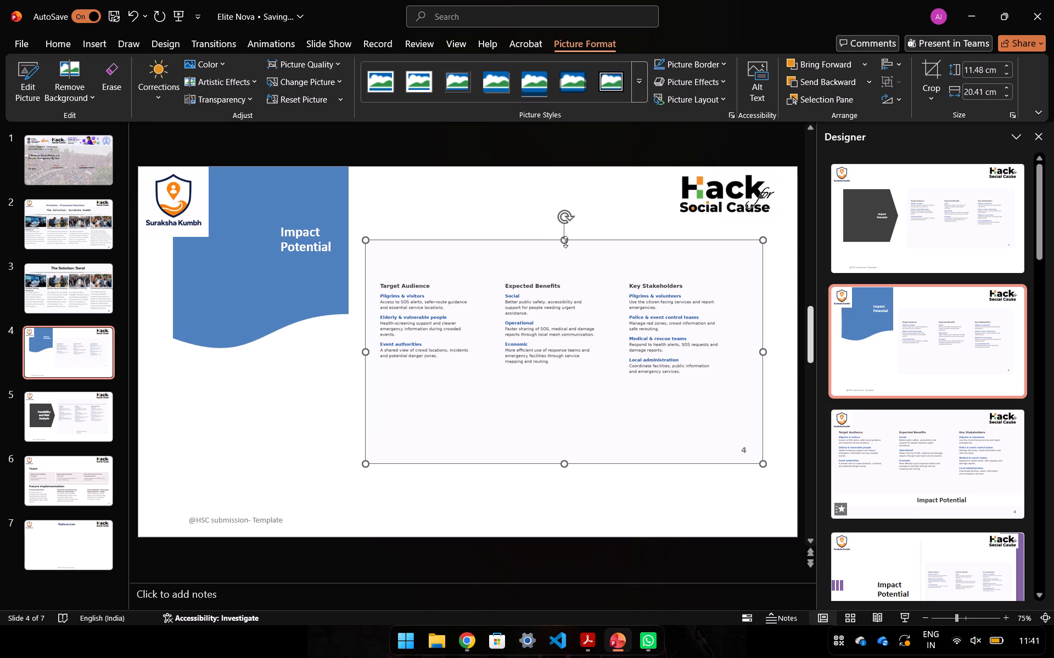
# Stretch the Impact Potential picture on slide 4 upward, downward and toward the blue banner, to about 13.97 cm high by 20.75 cm wide.
pyautogui.moveTo(565, 242); pyautogui.dragTo(560, 225)
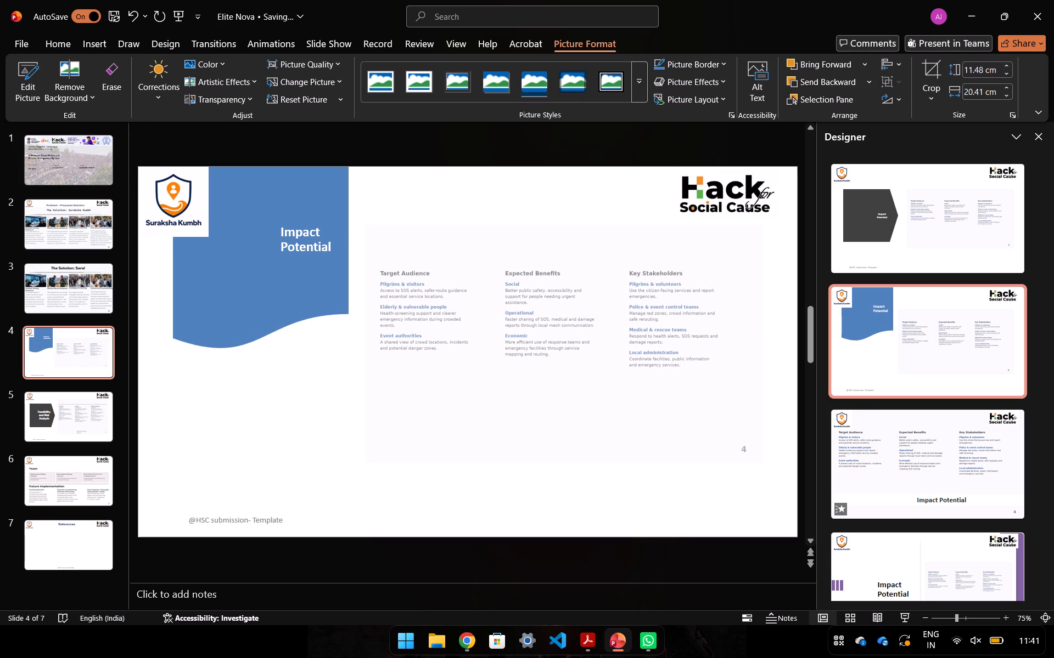
pyautogui.moveTo(560, 225); pyautogui.dragTo(562, 225)
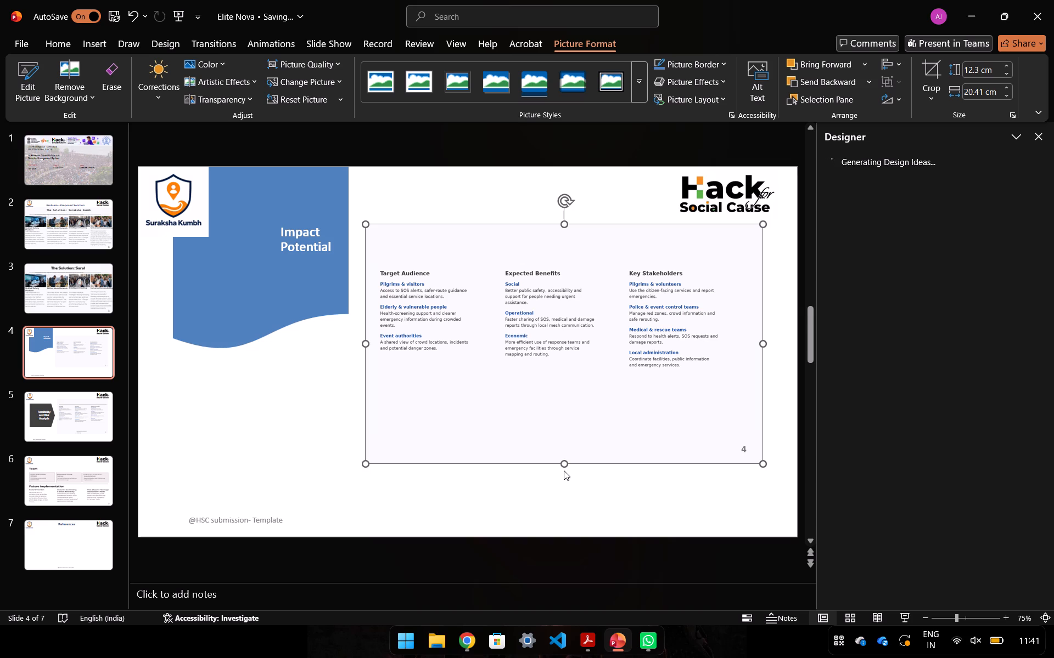
pyautogui.moveTo(564, 464); pyautogui.dragTo(568, 481)
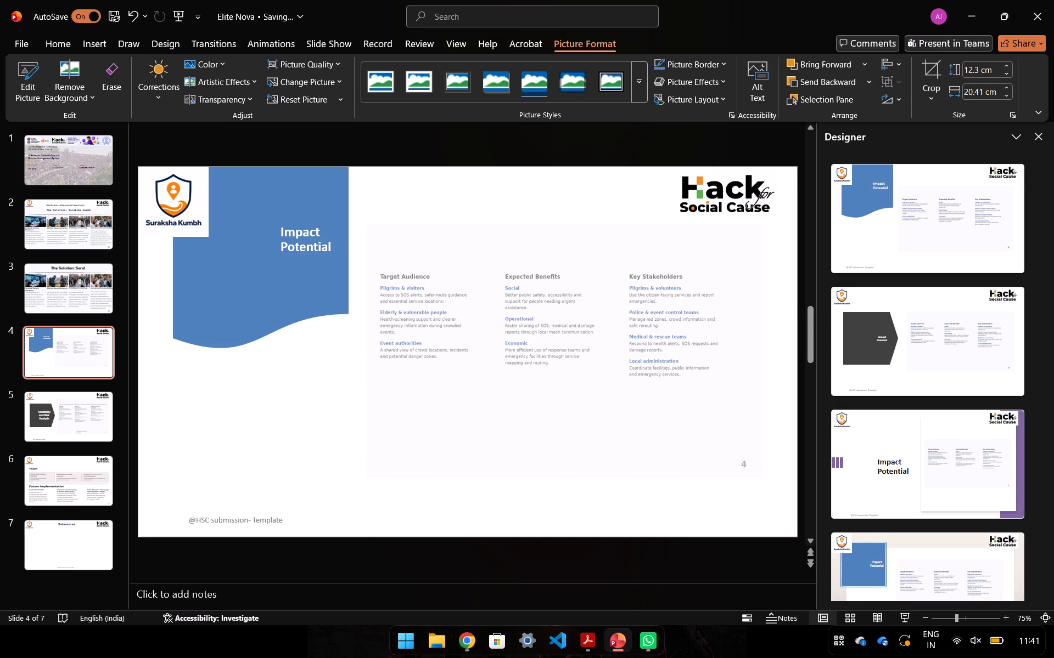
pyautogui.moveTo(568, 481); pyautogui.dragTo(571, 486)
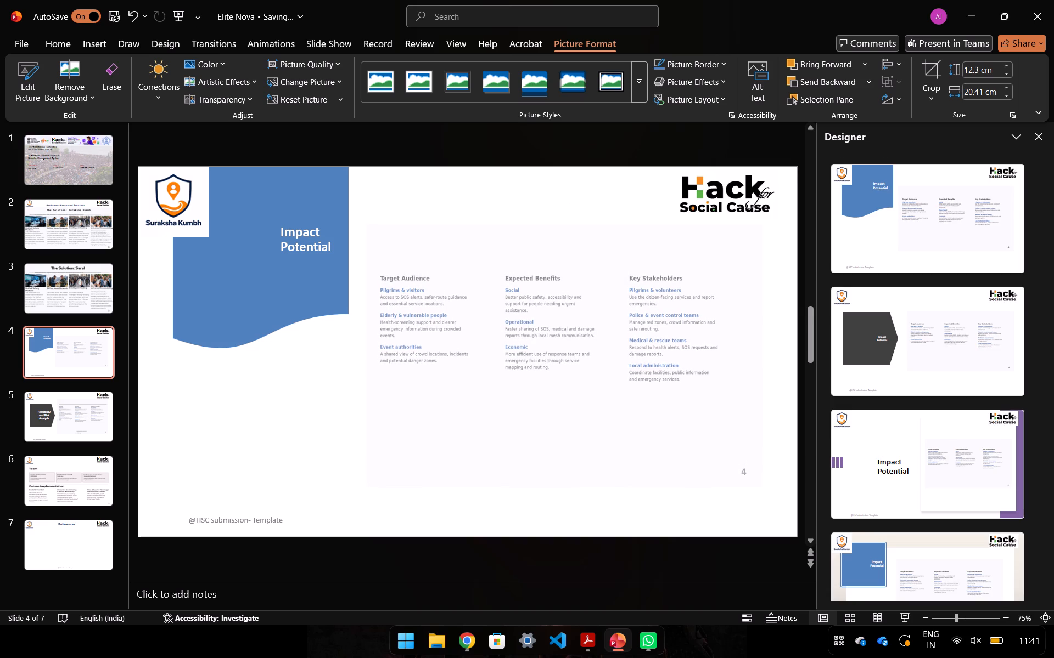
pyautogui.moveTo(571, 486); pyautogui.dragTo(571, 495)
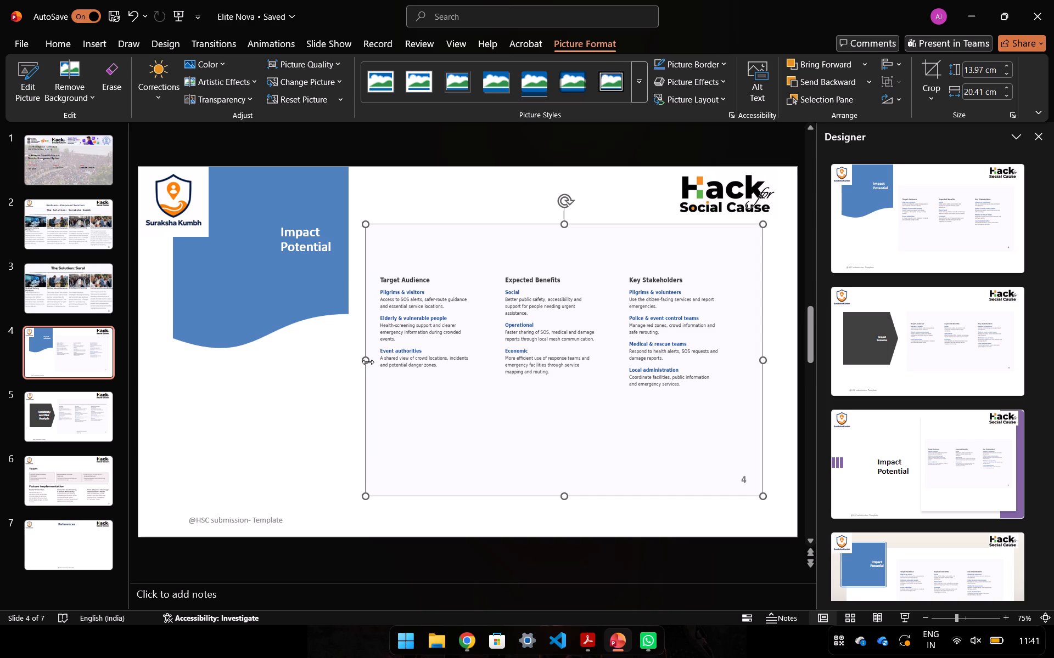
pyautogui.moveTo(367, 359); pyautogui.dragTo(361, 359)
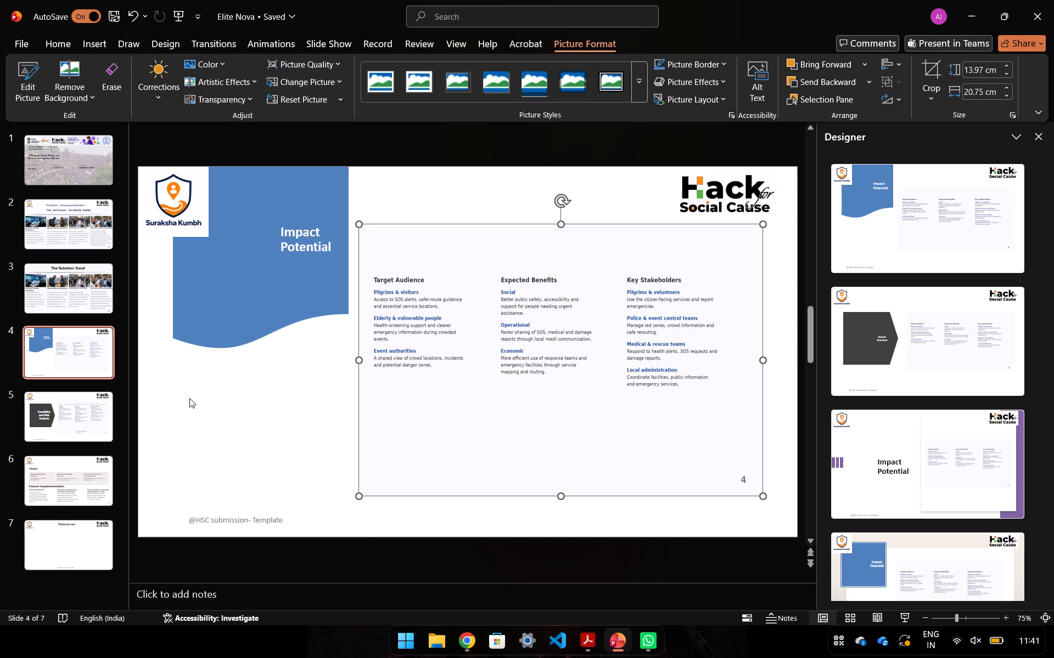
# Apply the Designer layout with a thin frame and purple corner triangle to the Team slide 6, and close Designer.
pyautogui.click(64, 470)
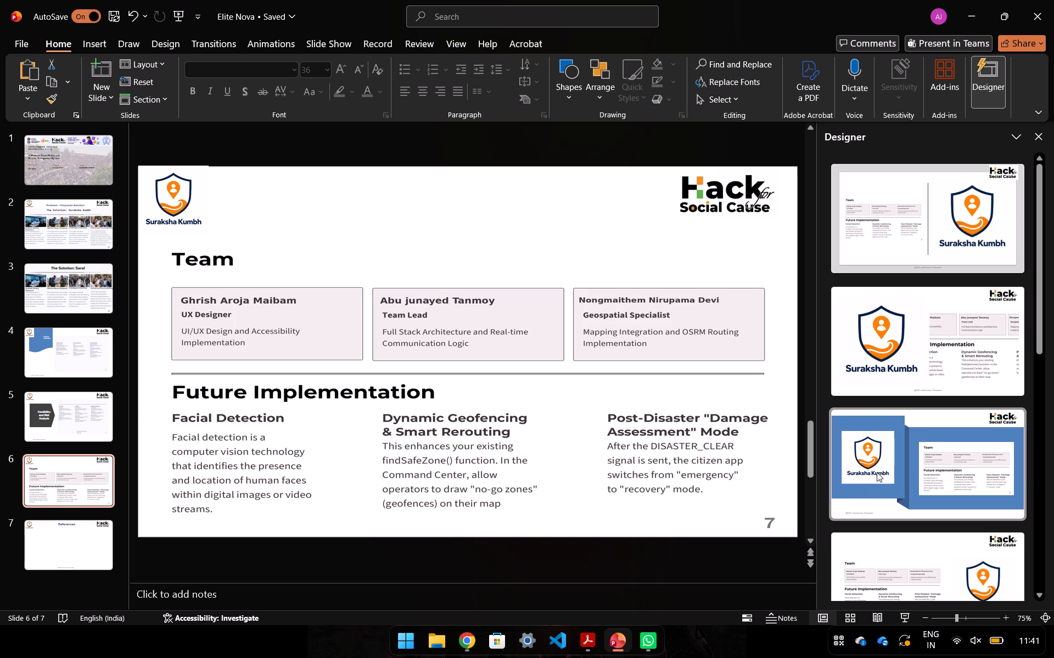
pyautogui.scroll(-3, 877, 472)
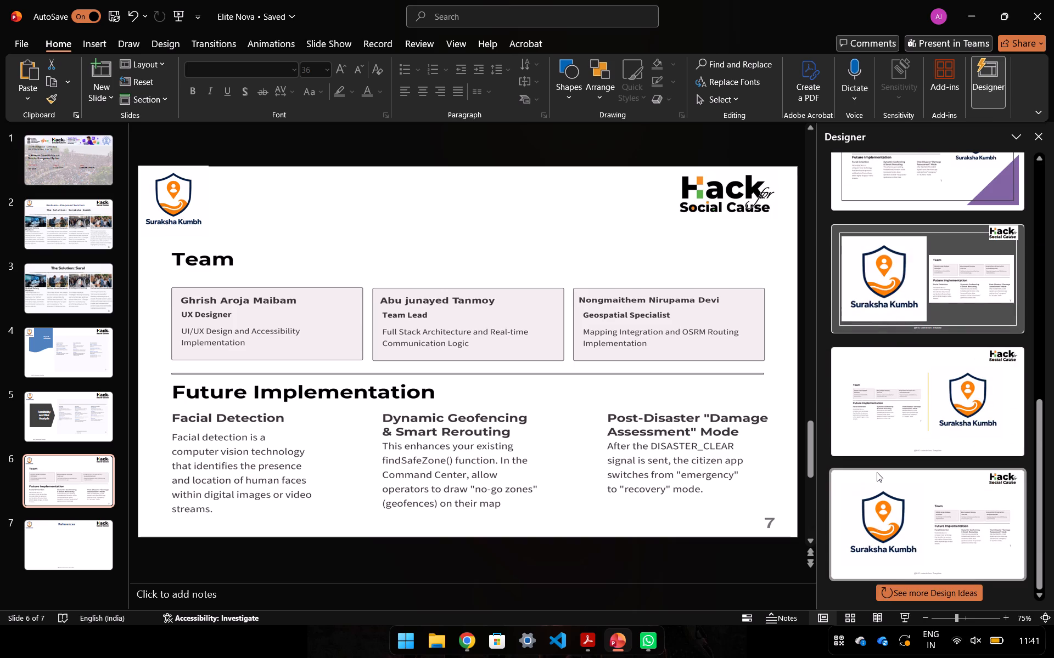
pyautogui.scroll(2, 877, 472)
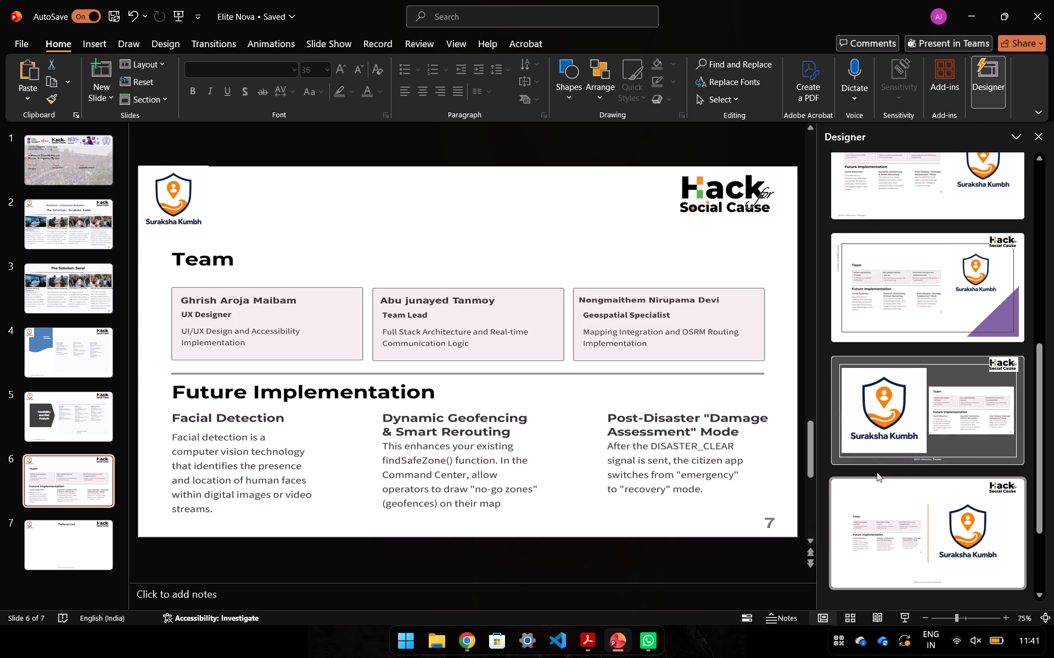
pyautogui.scroll(1, 877, 472)
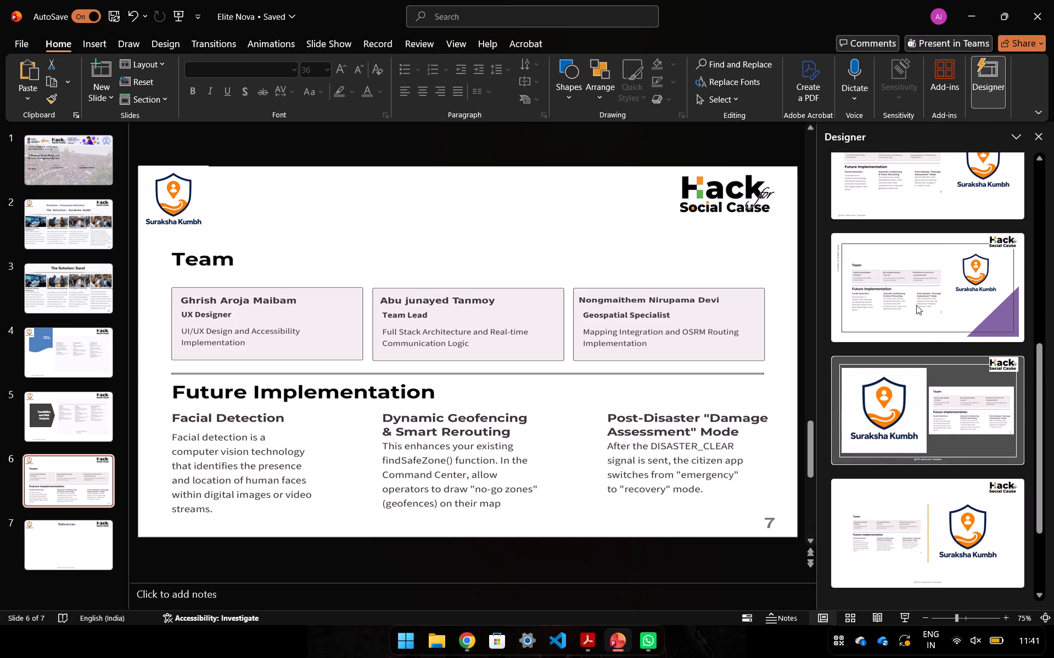
pyautogui.click(916, 305)
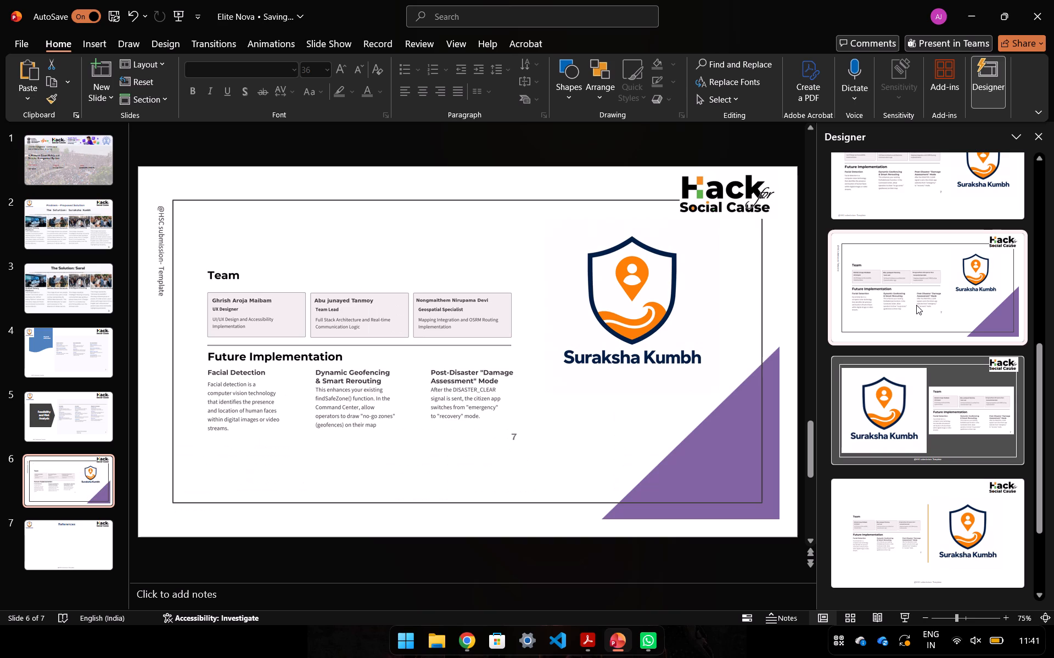
pyautogui.scroll(14, 916, 305)
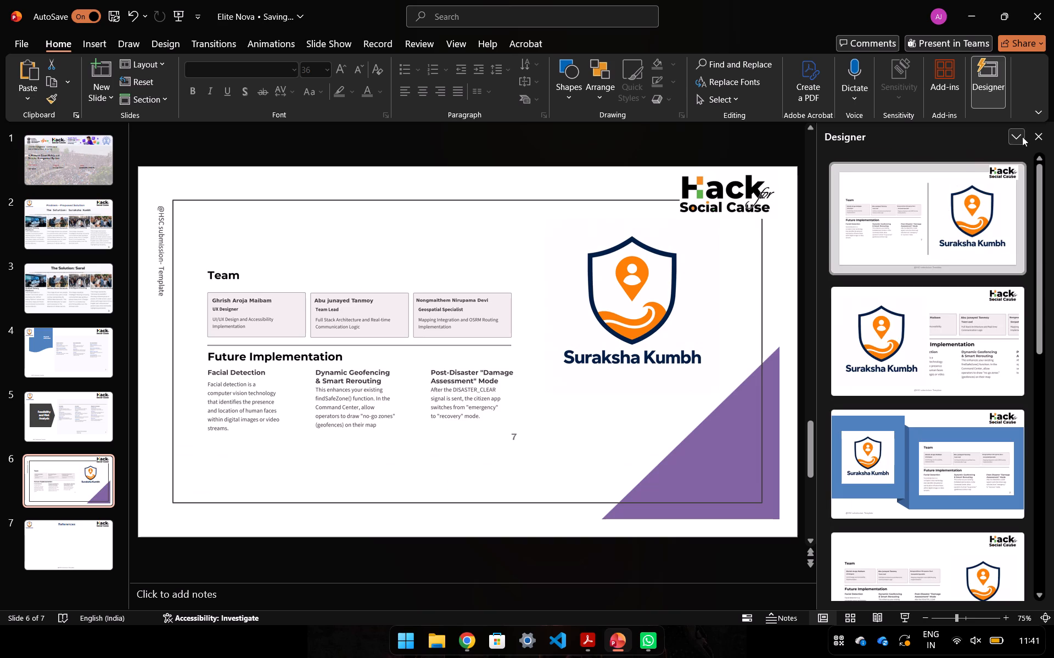
pyautogui.click(1033, 137)
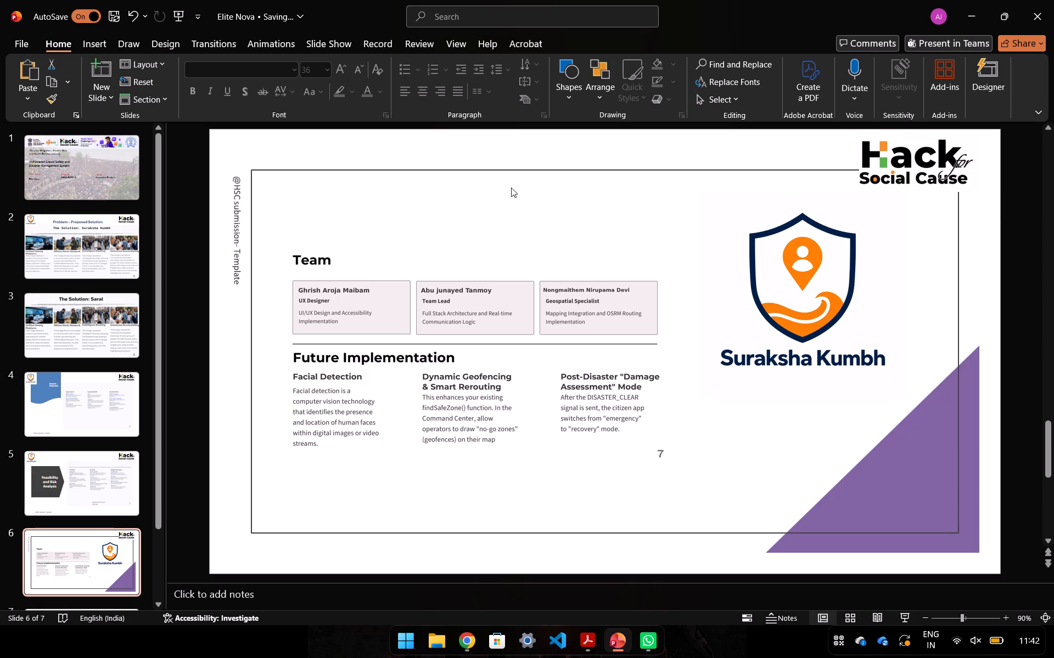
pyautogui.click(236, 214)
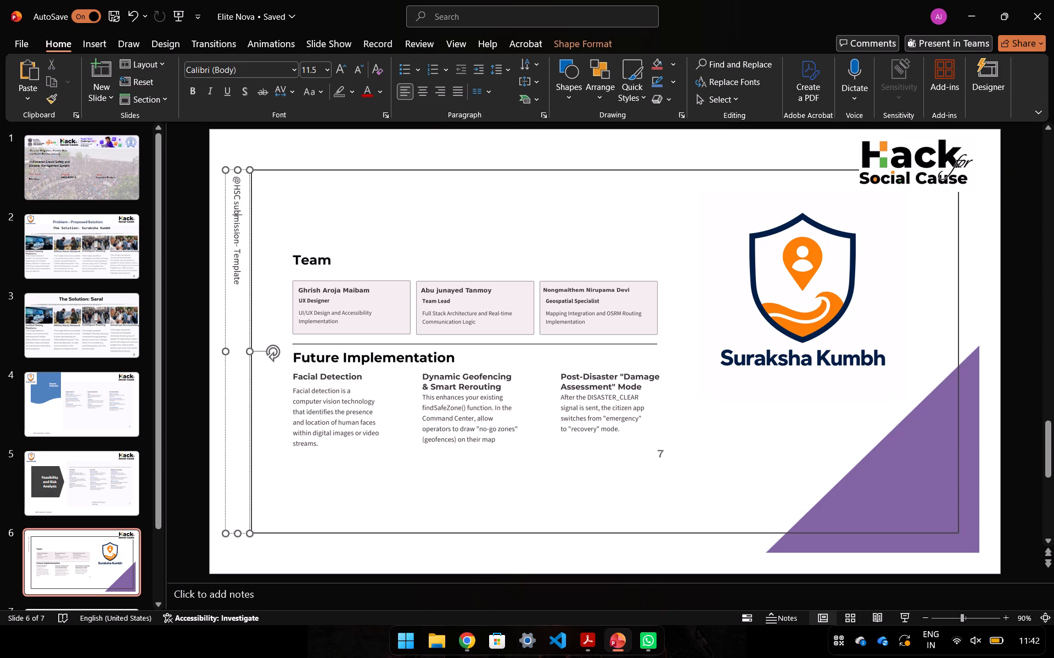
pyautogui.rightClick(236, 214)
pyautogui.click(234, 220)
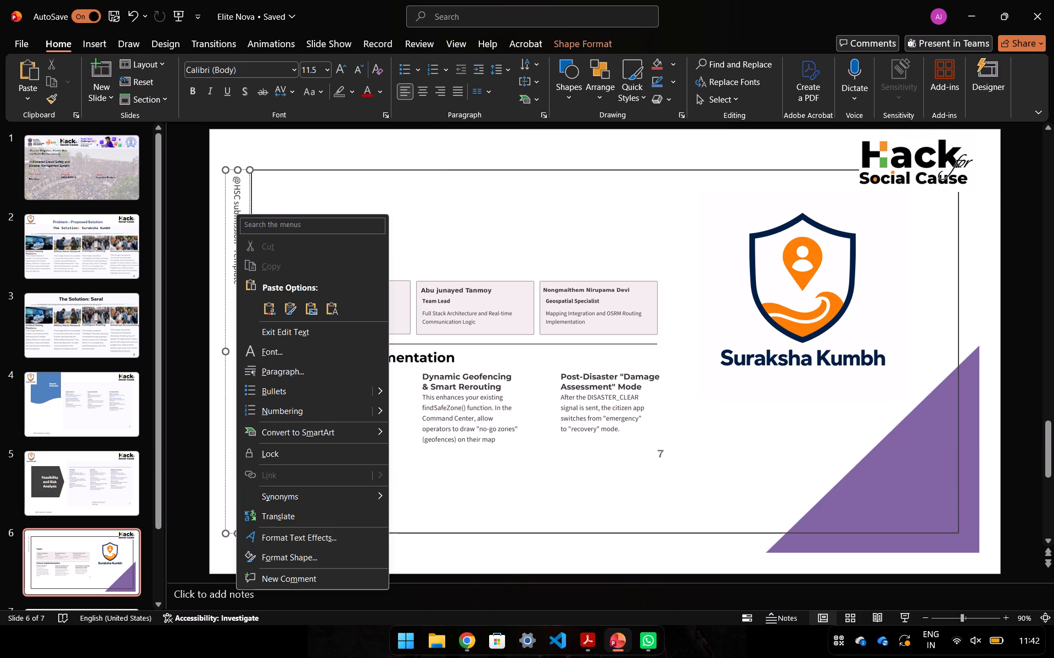
# Go back through the deck from slide 6 to the Problem – Proposed Solution slide 2.
pyautogui.click(1051, 127)
pyautogui.click(1051, 127)
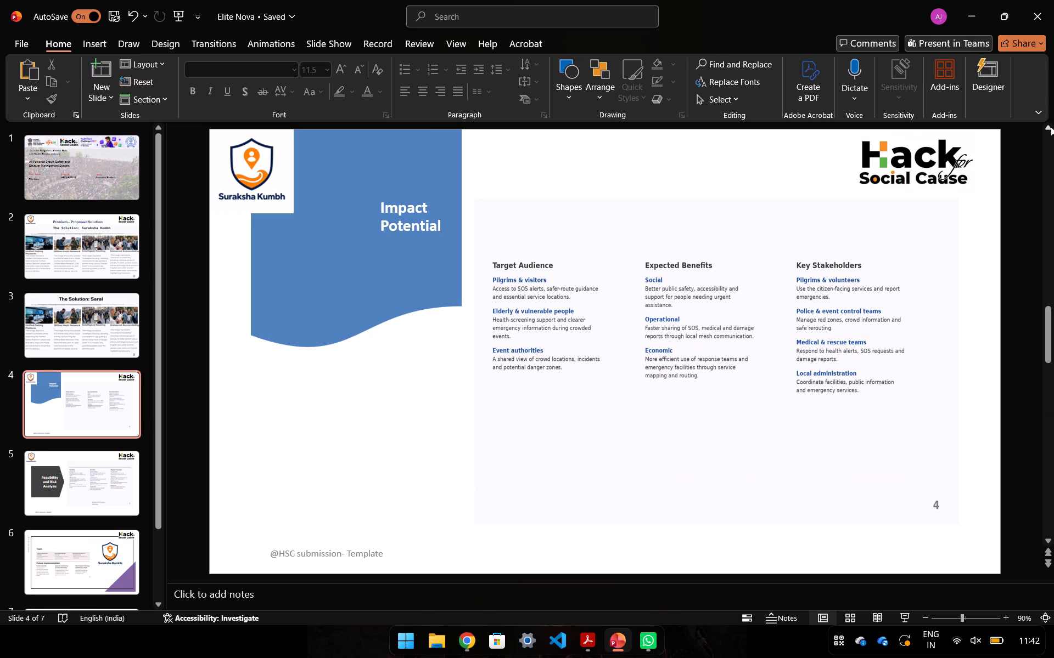
pyautogui.click(1051, 127)
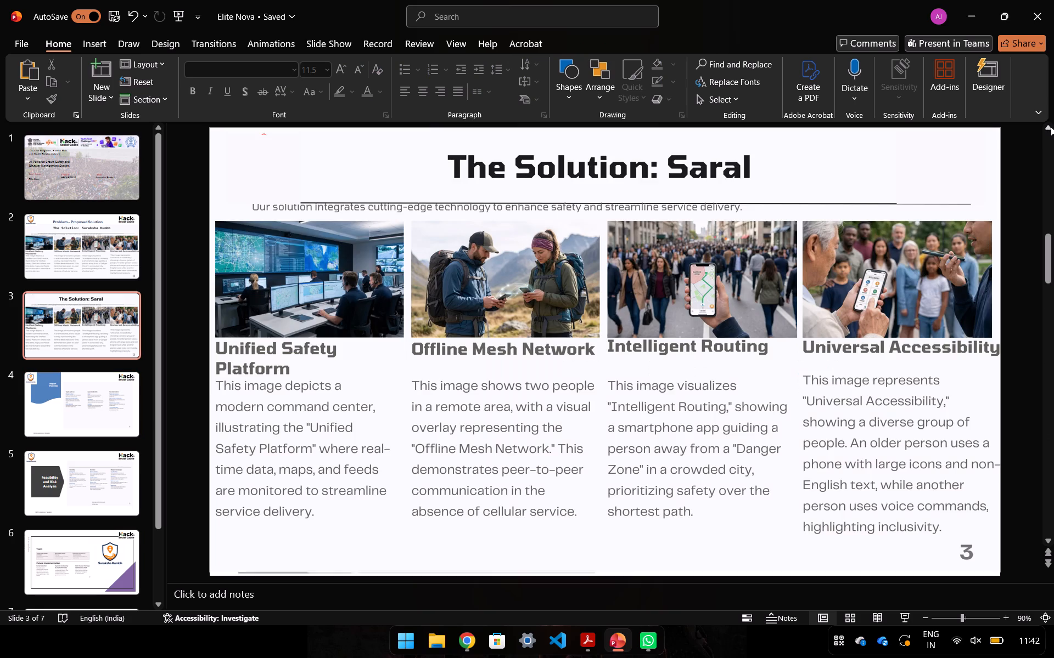
pyautogui.click(1051, 127)
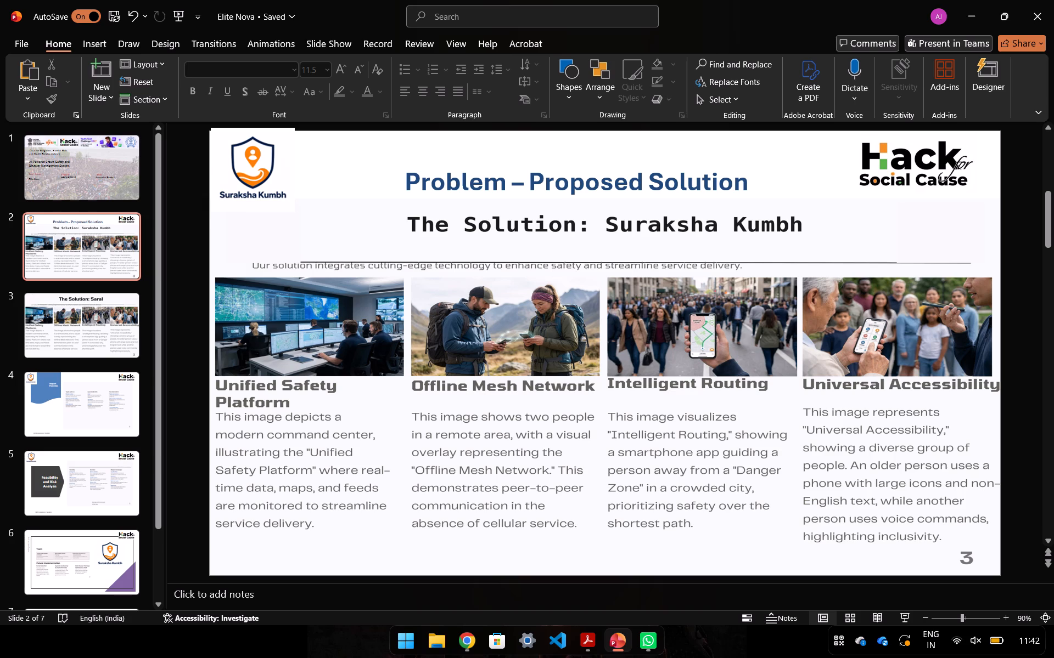
# Cut the full-slide "The Solution: Saral" picture from slide 3, leaving the Technical Approach content in place.
pyautogui.click(40, 324)
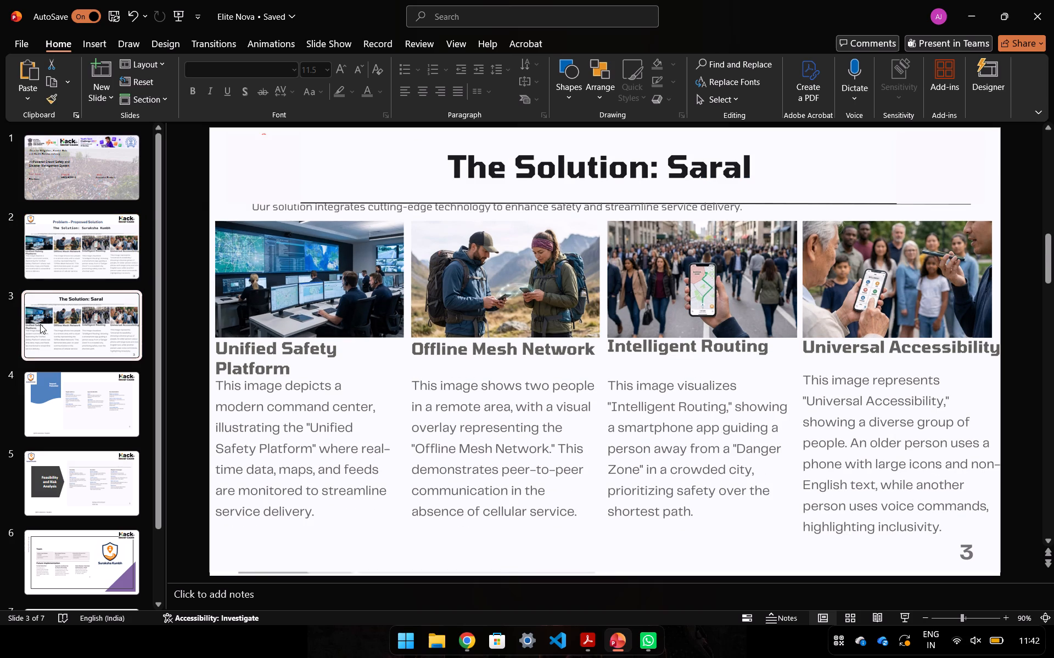
pyautogui.rightClick(569, 303)
pyautogui.click(592, 327)
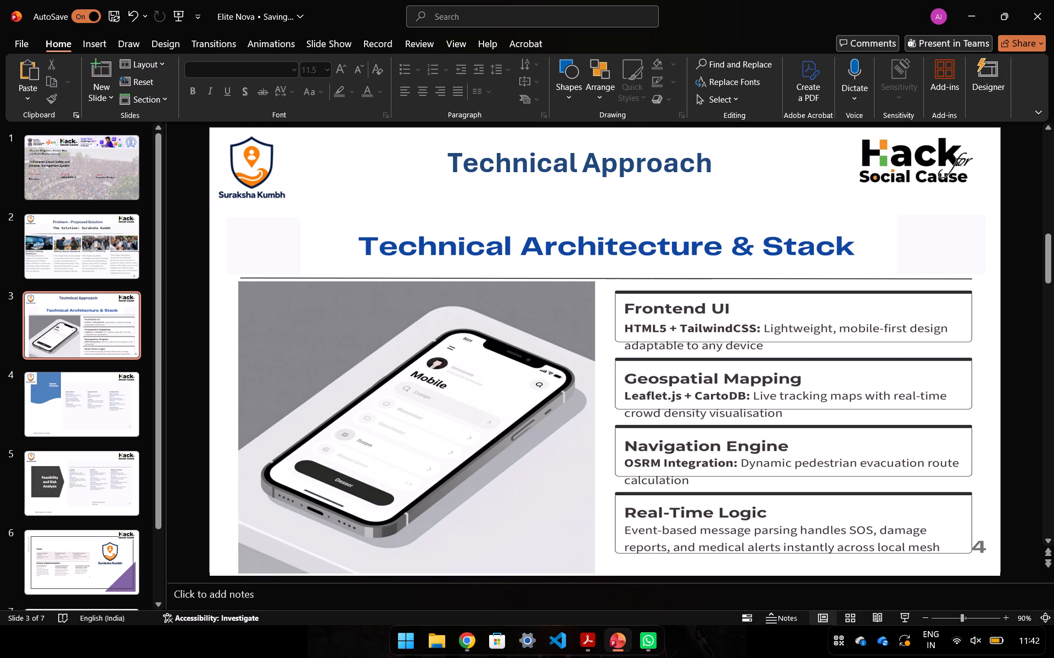
# Insert an empty text box on the References slide 7, in the blank area below and beside the Suraksha Kumbh logo.
pyautogui.click(93, 38)
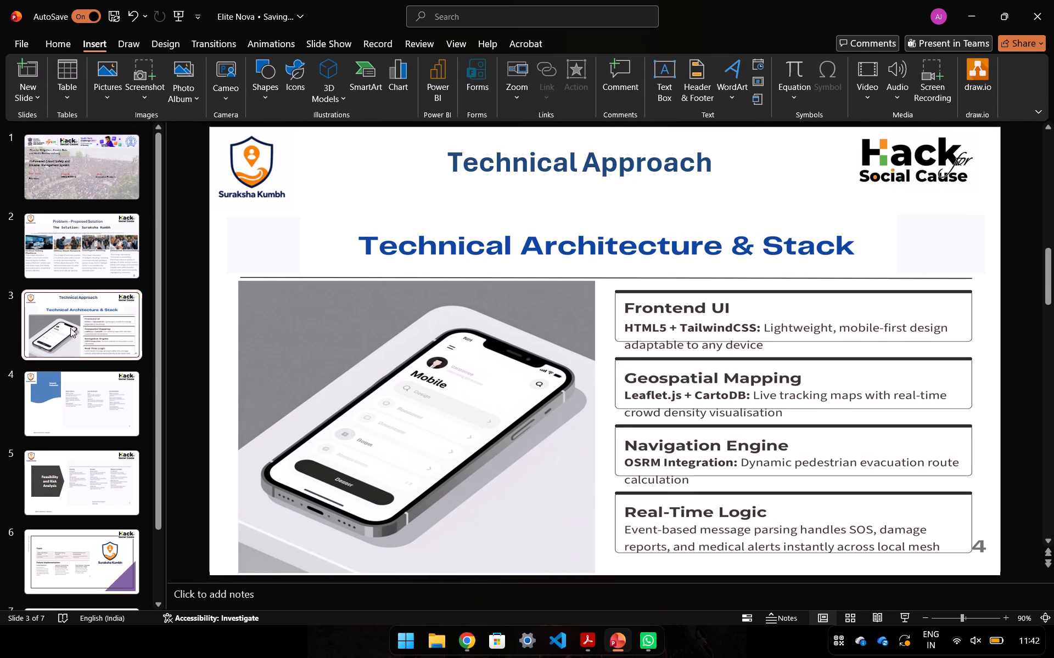
pyautogui.click(82, 383)
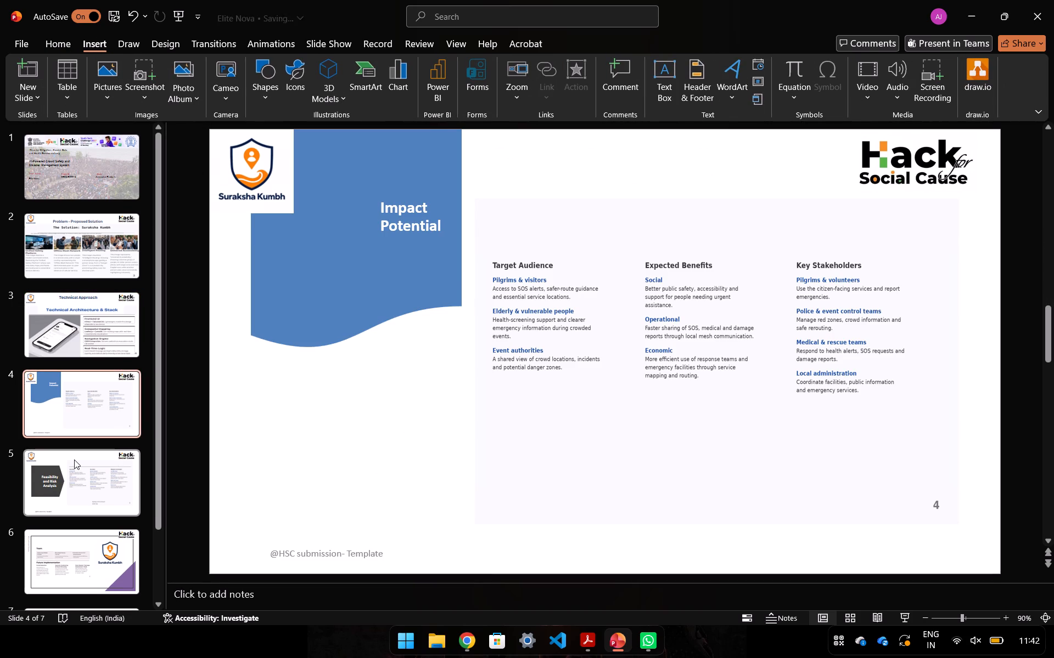
pyautogui.click(74, 460)
pyautogui.click(63, 574)
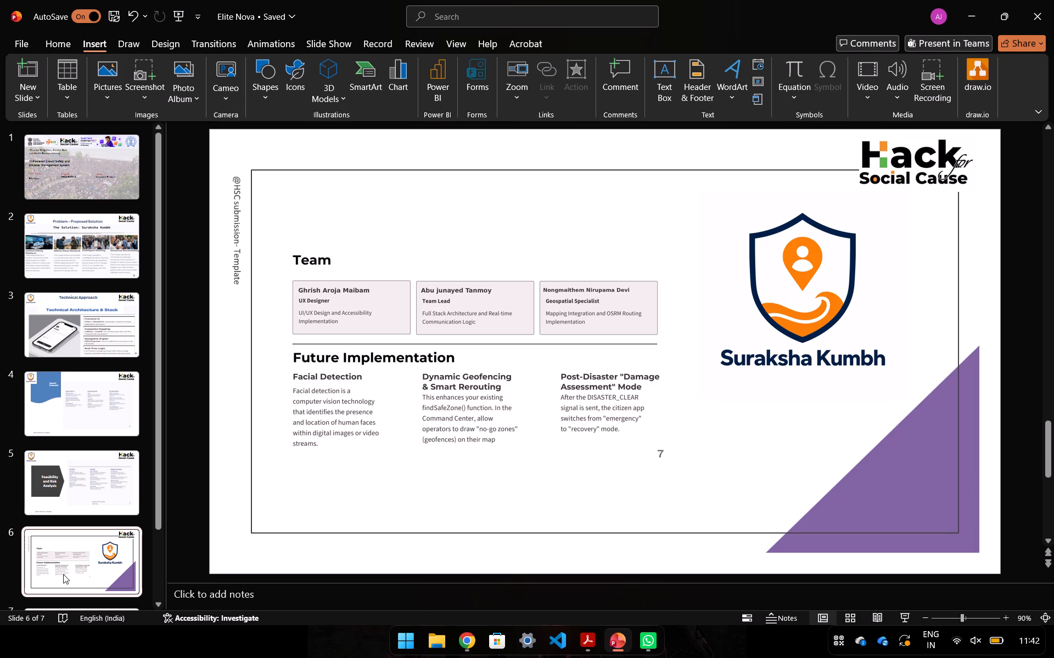
pyautogui.scroll(-1, 63, 574)
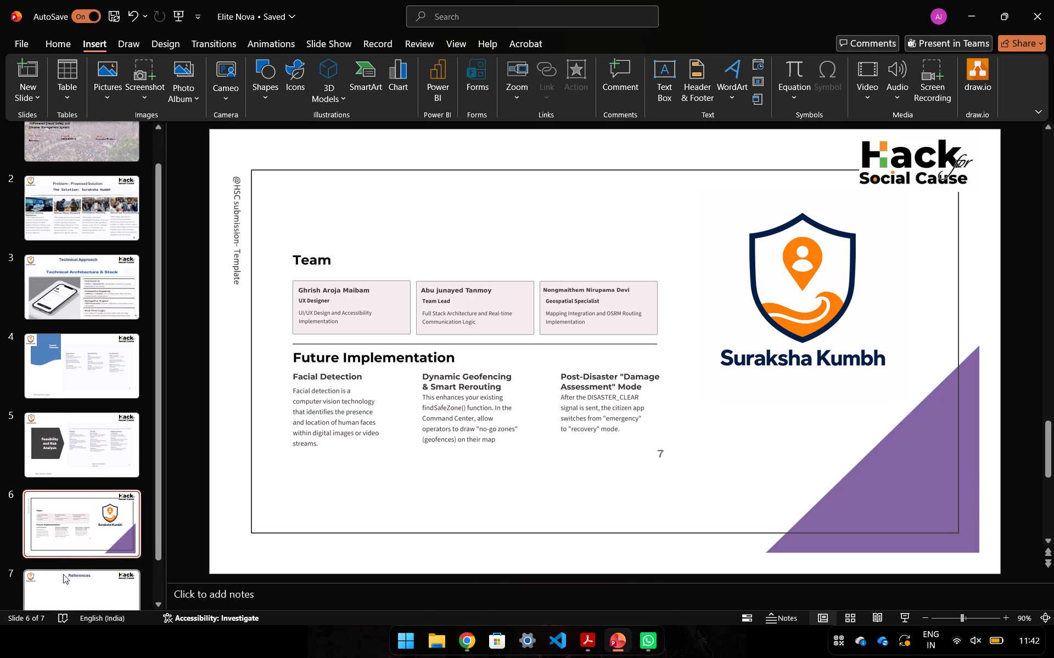
pyautogui.scroll(-1, 63, 574)
pyautogui.click(63, 574)
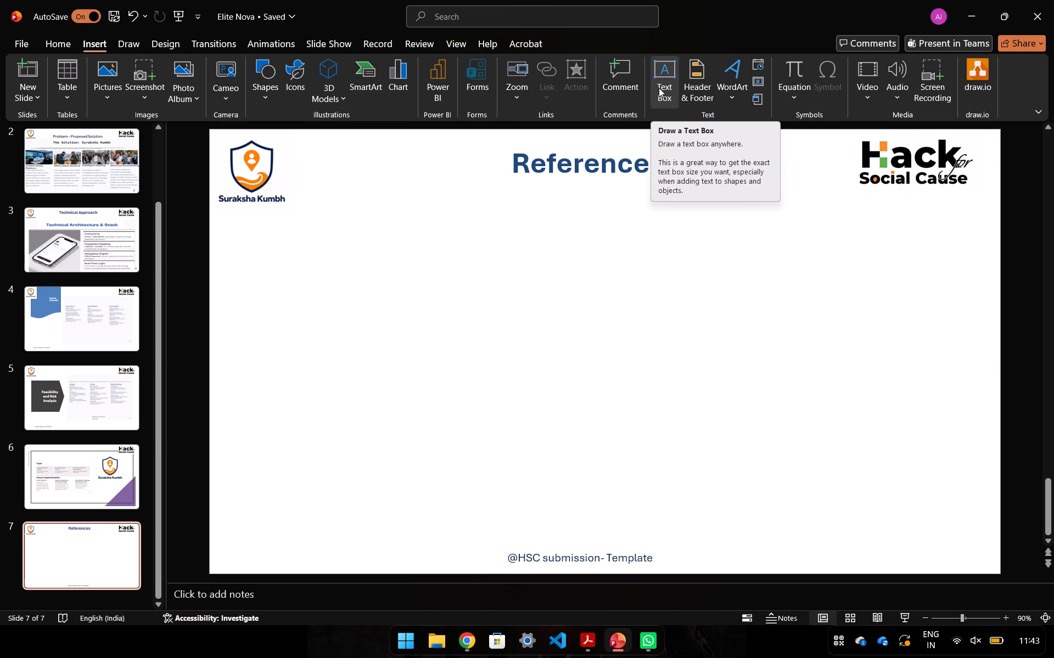
pyautogui.click(659, 88)
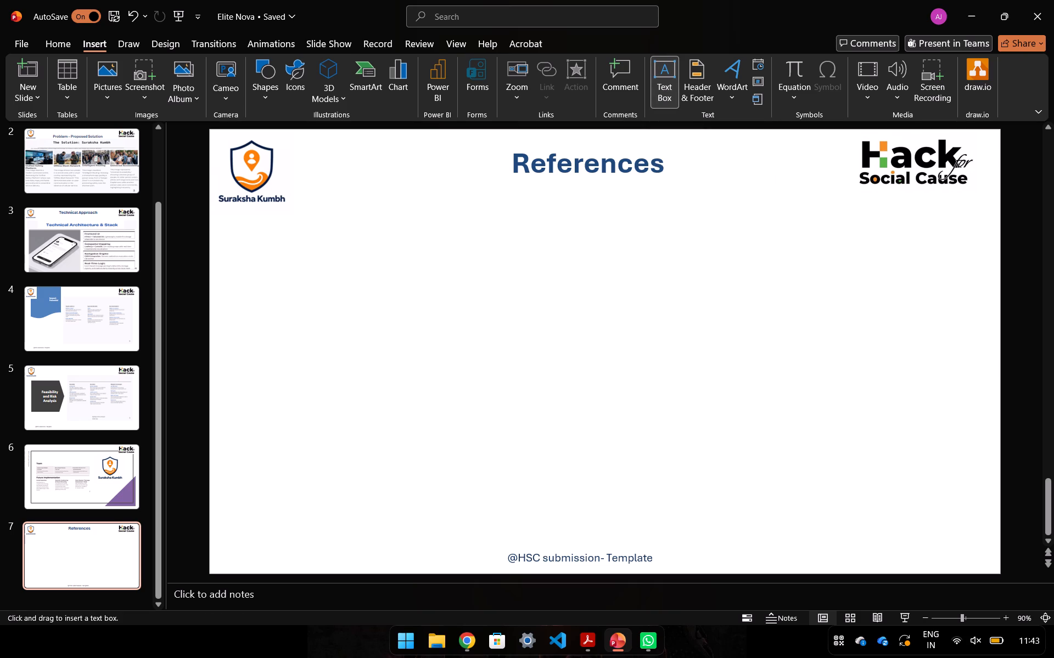
pyautogui.click(311, 246)
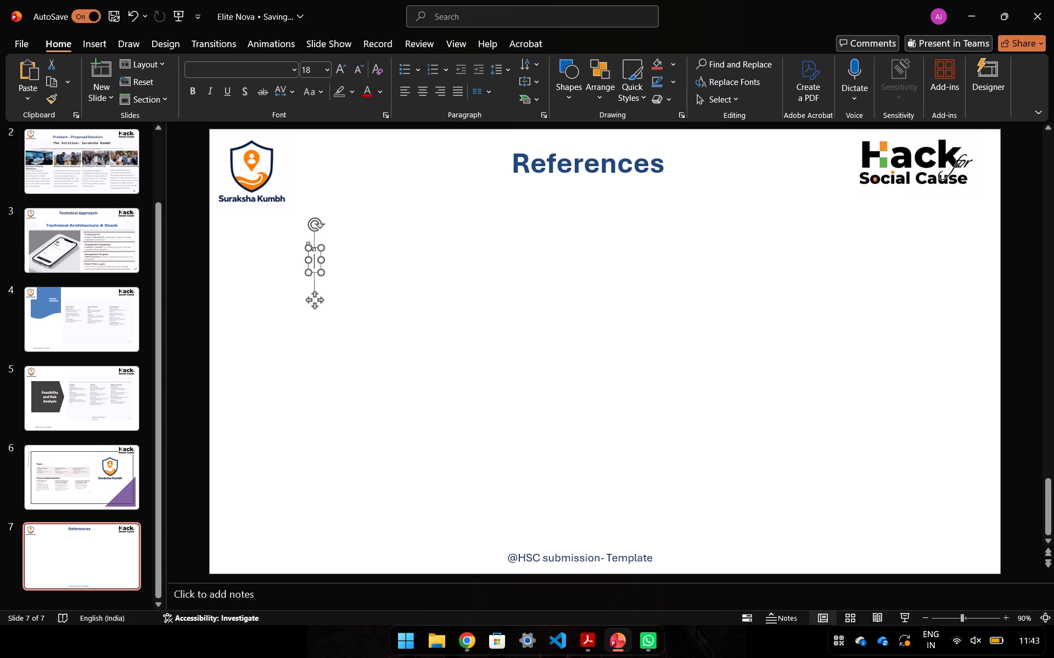
# Switch to the ChatGPT conversation in Google Chrome.
pyautogui.hotkey('alt', 'Tab')
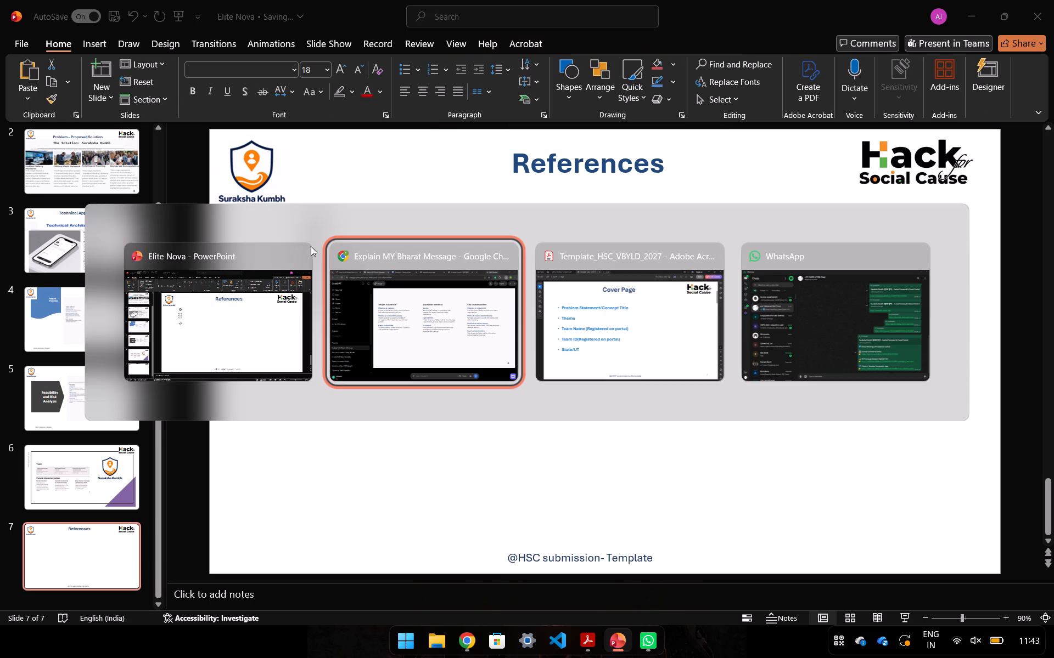
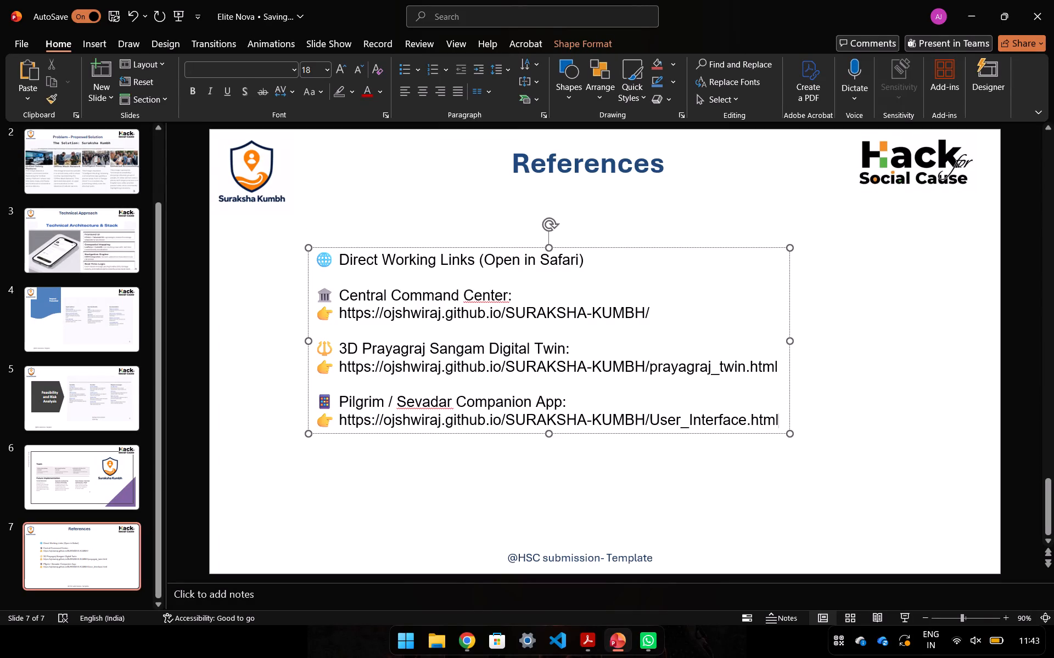
# Delete the "Direct Working Links (Open in Safari)" heading and the blank line below it from the References text box.
pyautogui.moveTo(318, 262); pyautogui.dragTo(588, 277)
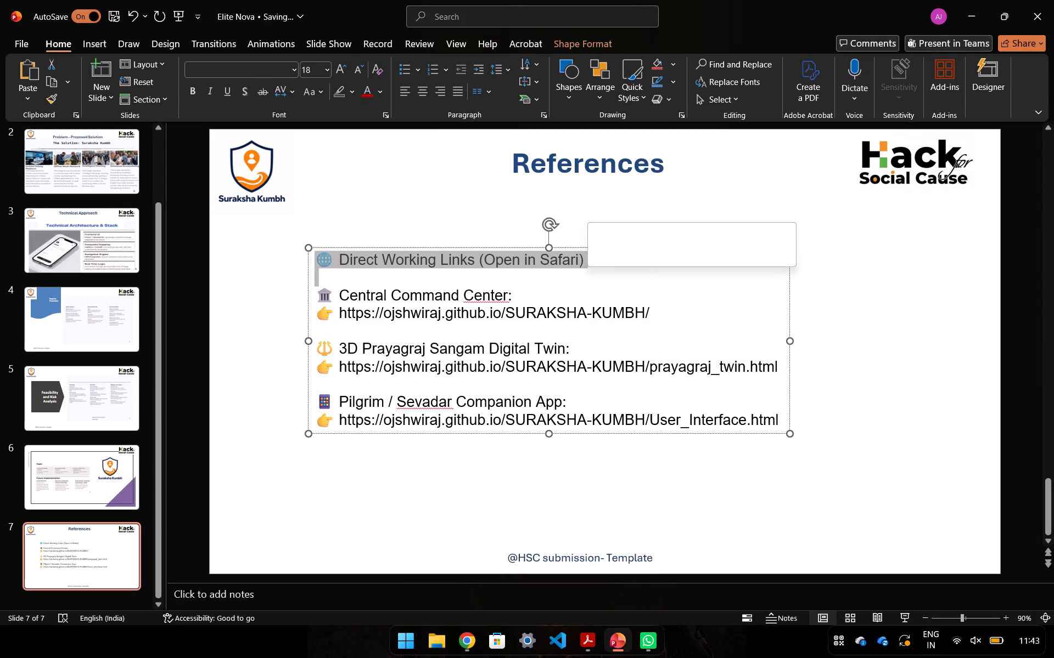
pyautogui.press('BackSpace')
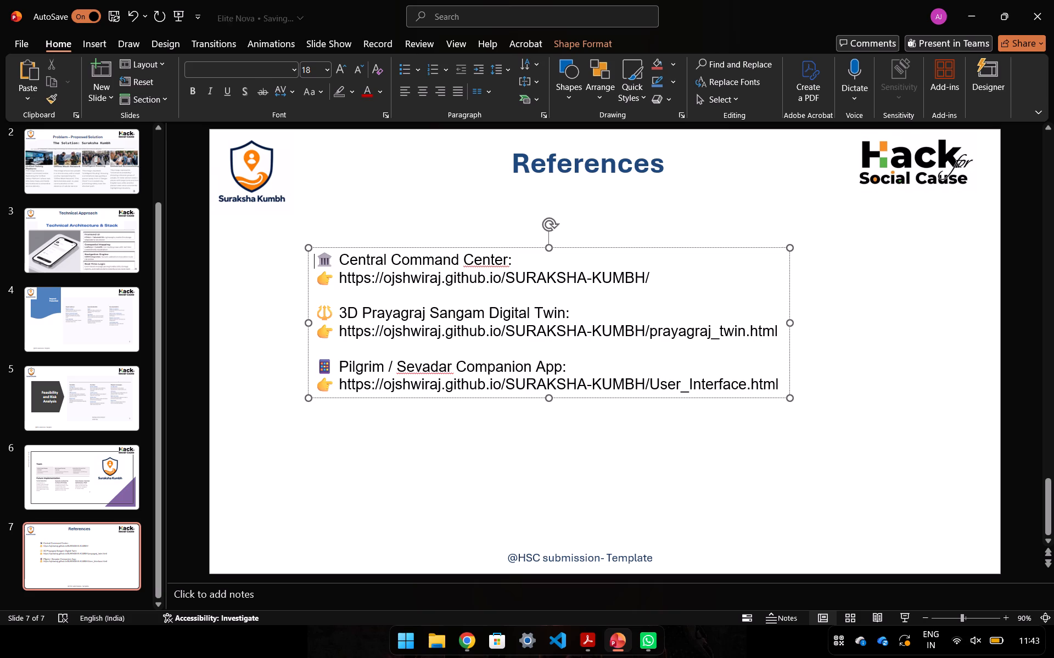
# Remove the building and pointing-hand emojis from the Central Command Center label and its web address.
pyautogui.click(333, 258)
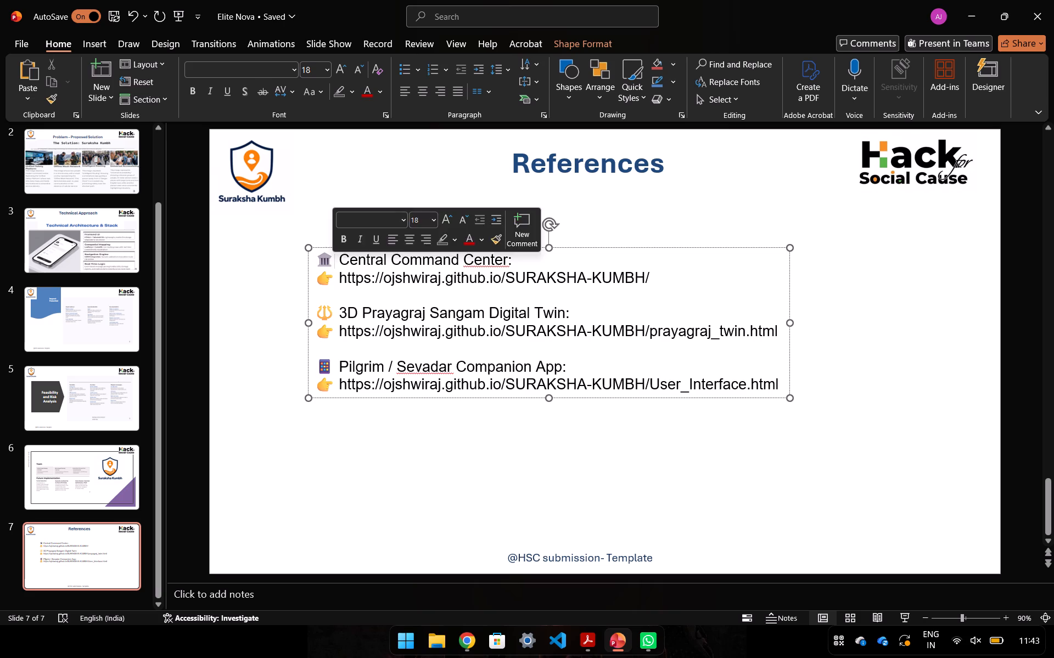
pyautogui.press('BackSpace')
pyautogui.press('Down')
pyautogui.press('Right')
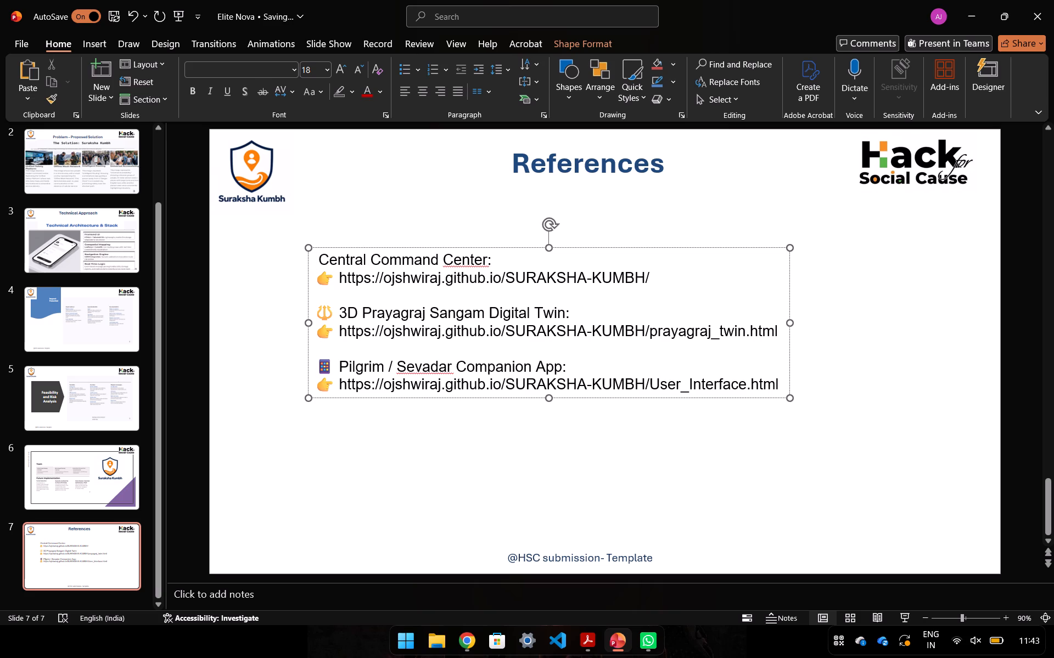
pyautogui.press('BackSpace')
# Remove the trident and pointing-hand emojis from the 3D Prayagraj Sangam Digital Twin label and its web address.
pyautogui.press('Down')
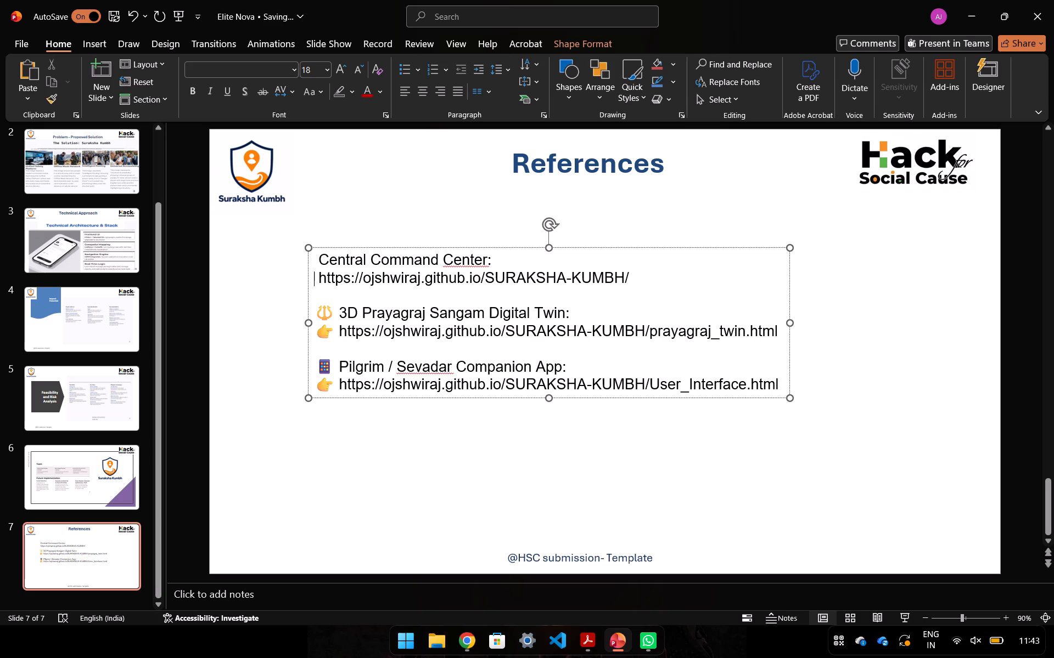
pyautogui.press('Right')
pyautogui.press('Right')
pyautogui.press('BackSpace')
pyautogui.press('Down')
pyautogui.press('Right')
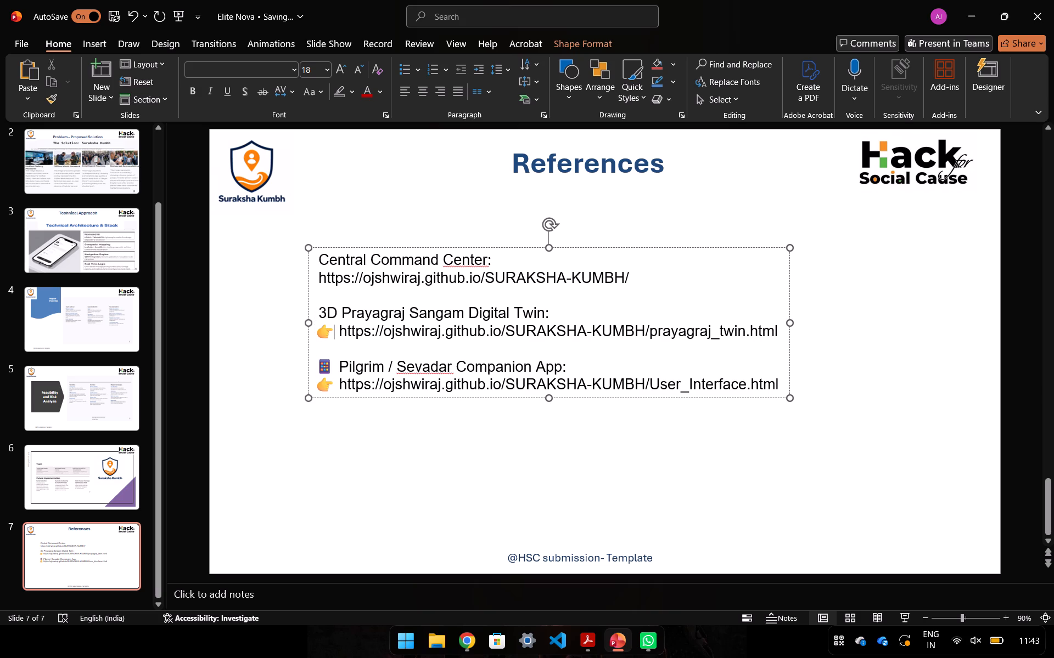
pyautogui.press('BackSpace')
# Remove the phone and pointing-hand emojis from the Pilgrim / Sevadar Companion App label and its web address.
pyautogui.press('Down')
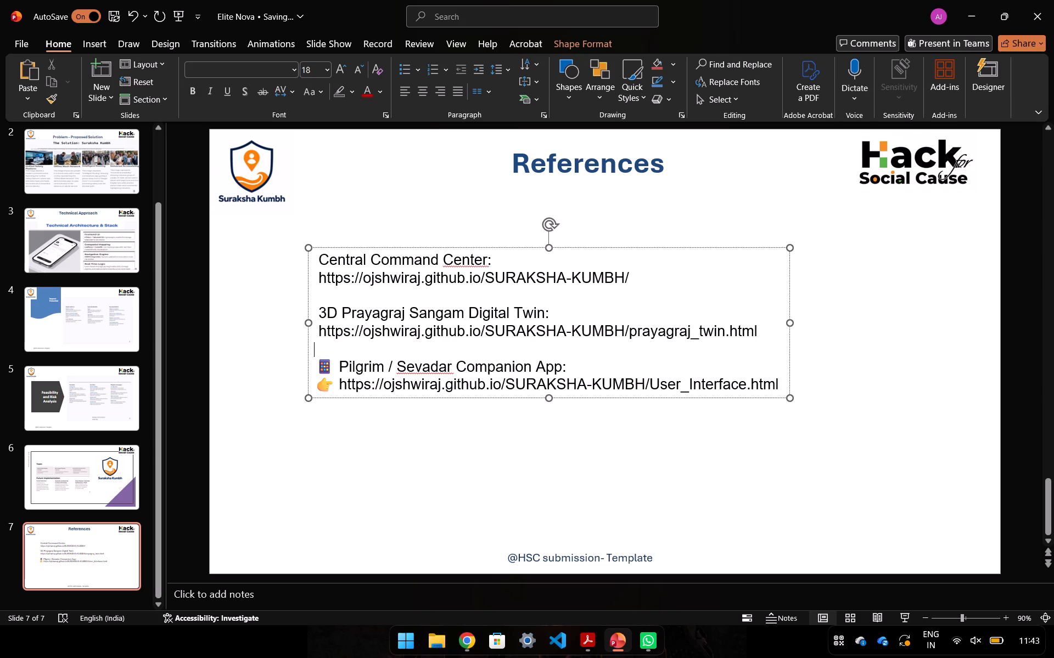
pyautogui.press('Right')
pyautogui.press('Right')
pyautogui.press('\\')
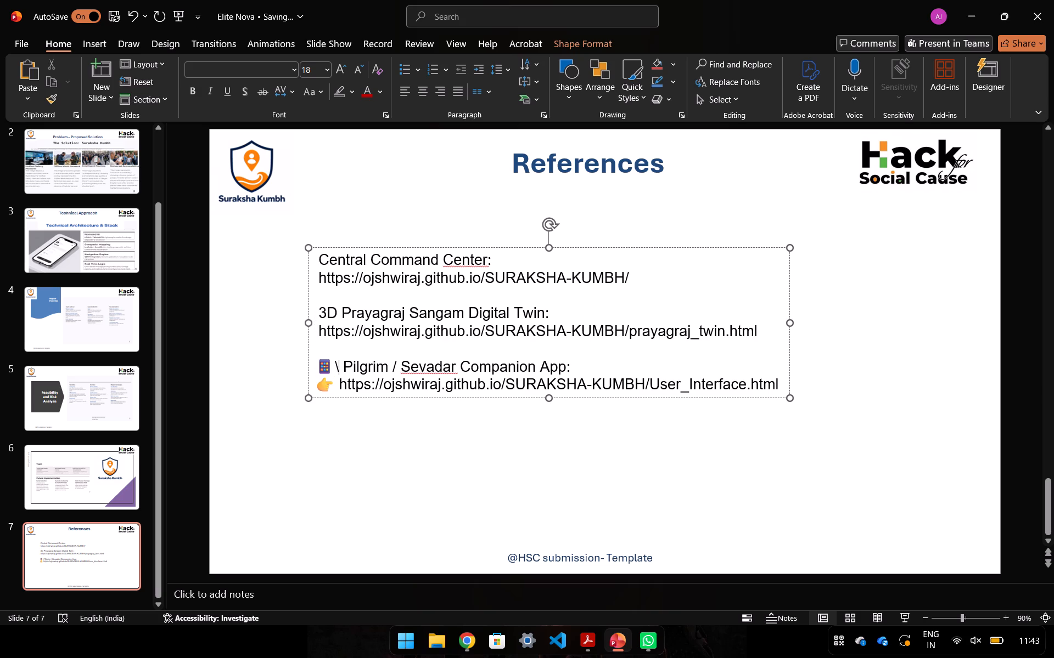
pyautogui.press('BackSpace')
pyautogui.press('BackSpace')
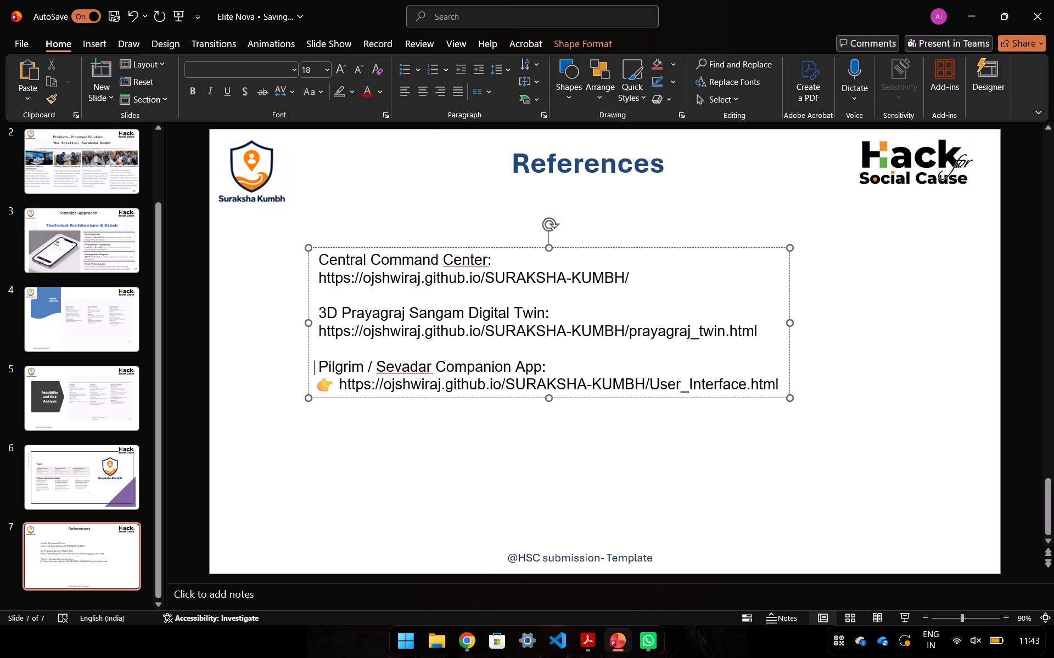
pyautogui.press('Down')
pyautogui.press('Right')
pyautogui.press('BackSpace')
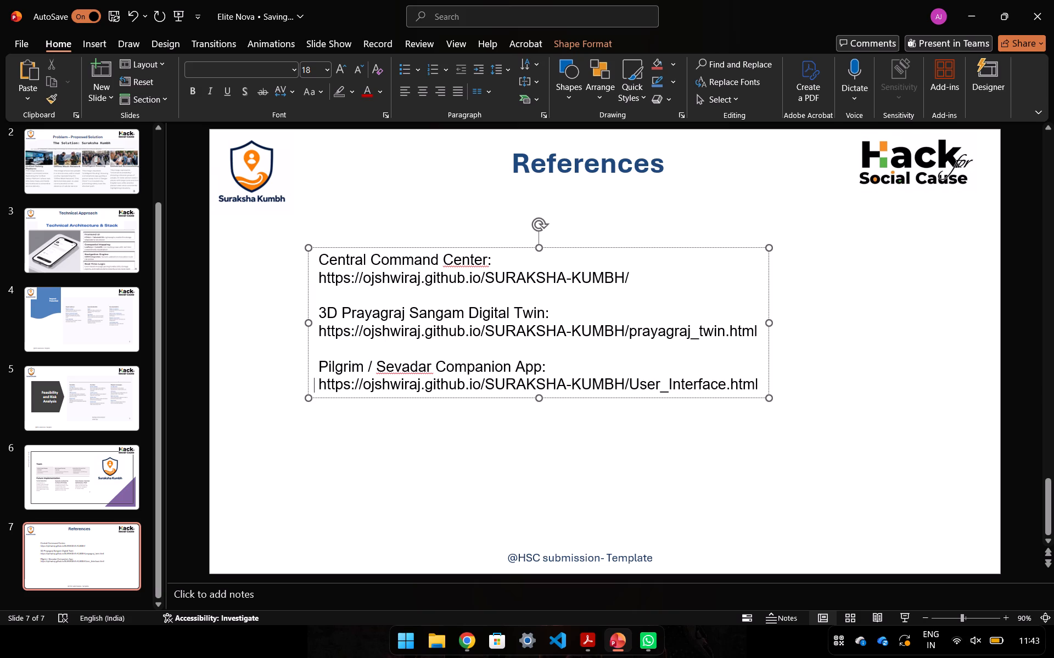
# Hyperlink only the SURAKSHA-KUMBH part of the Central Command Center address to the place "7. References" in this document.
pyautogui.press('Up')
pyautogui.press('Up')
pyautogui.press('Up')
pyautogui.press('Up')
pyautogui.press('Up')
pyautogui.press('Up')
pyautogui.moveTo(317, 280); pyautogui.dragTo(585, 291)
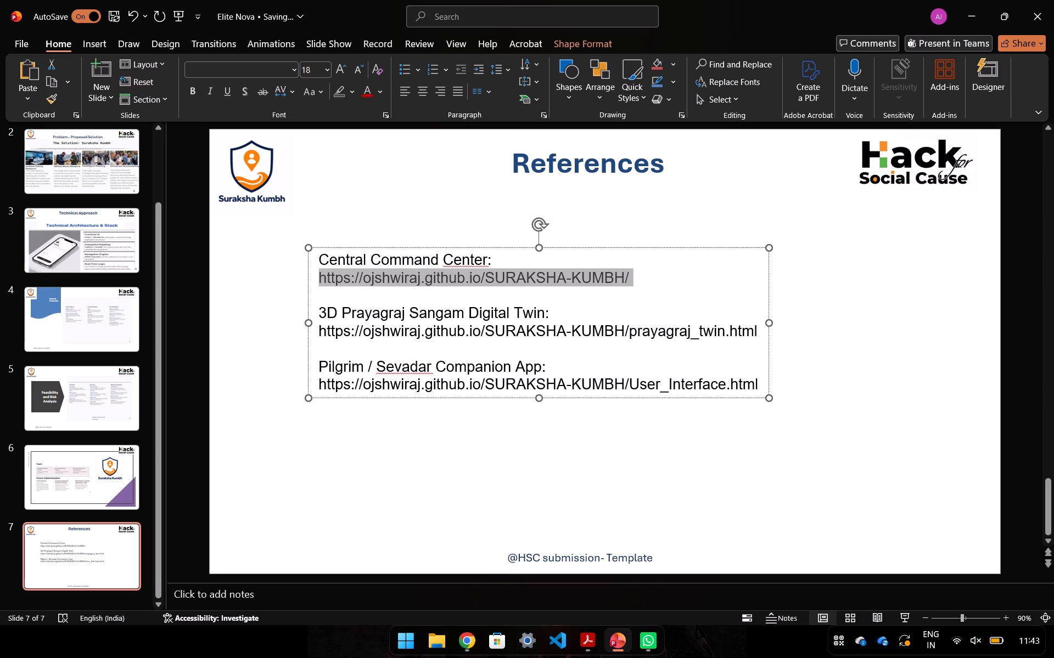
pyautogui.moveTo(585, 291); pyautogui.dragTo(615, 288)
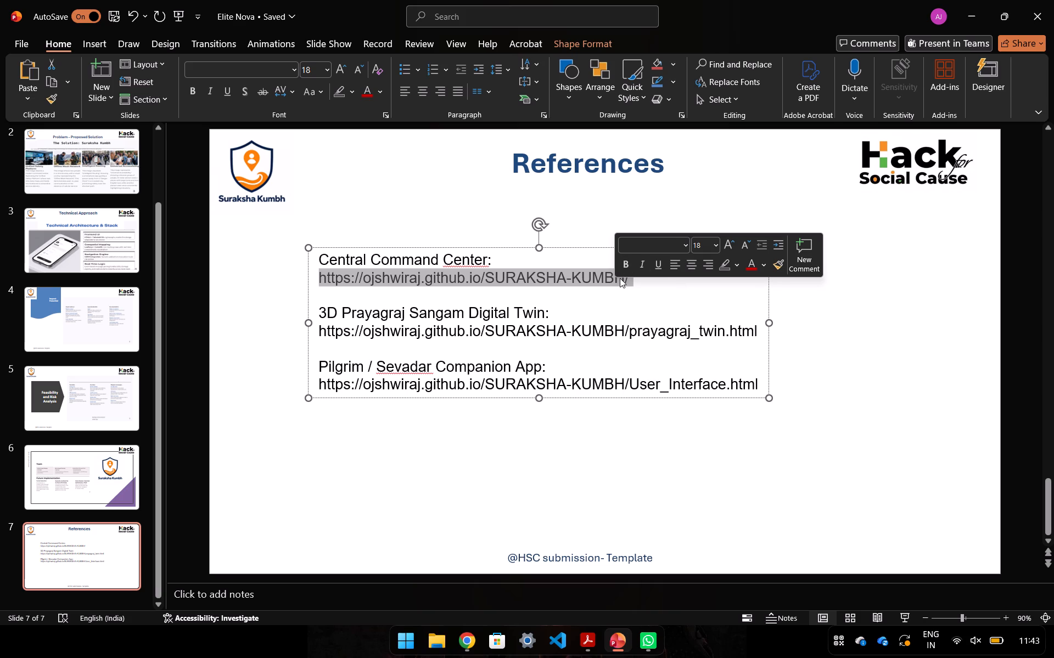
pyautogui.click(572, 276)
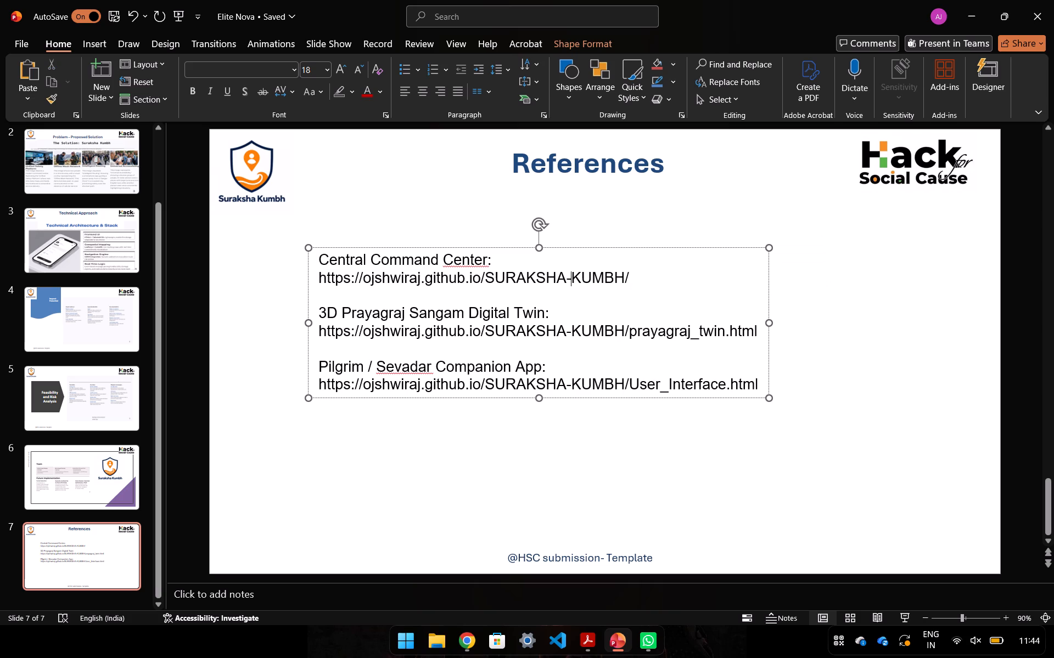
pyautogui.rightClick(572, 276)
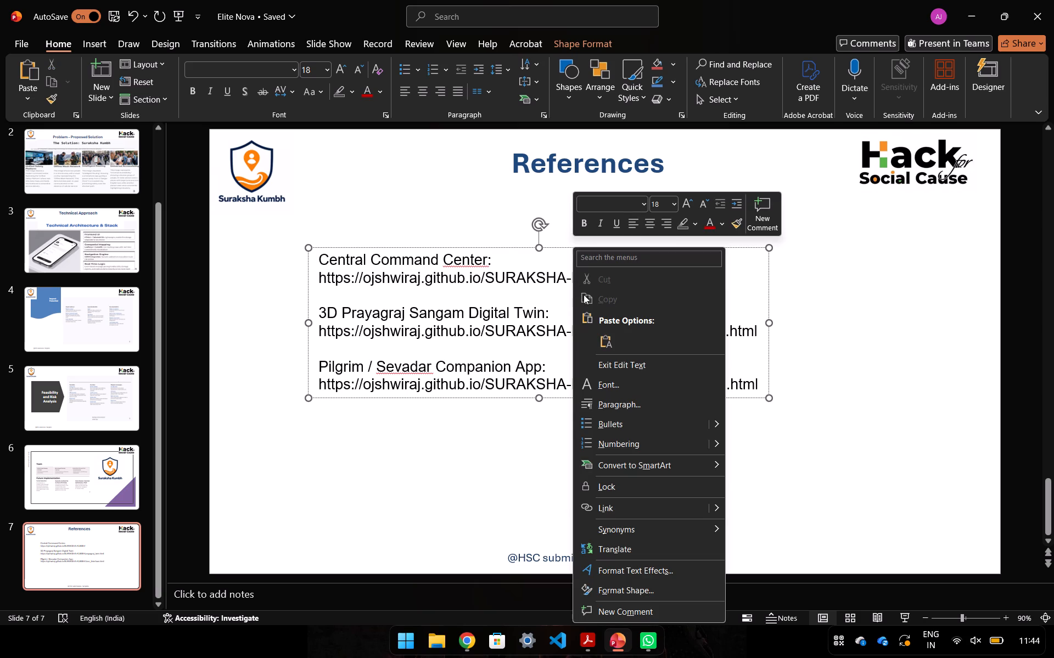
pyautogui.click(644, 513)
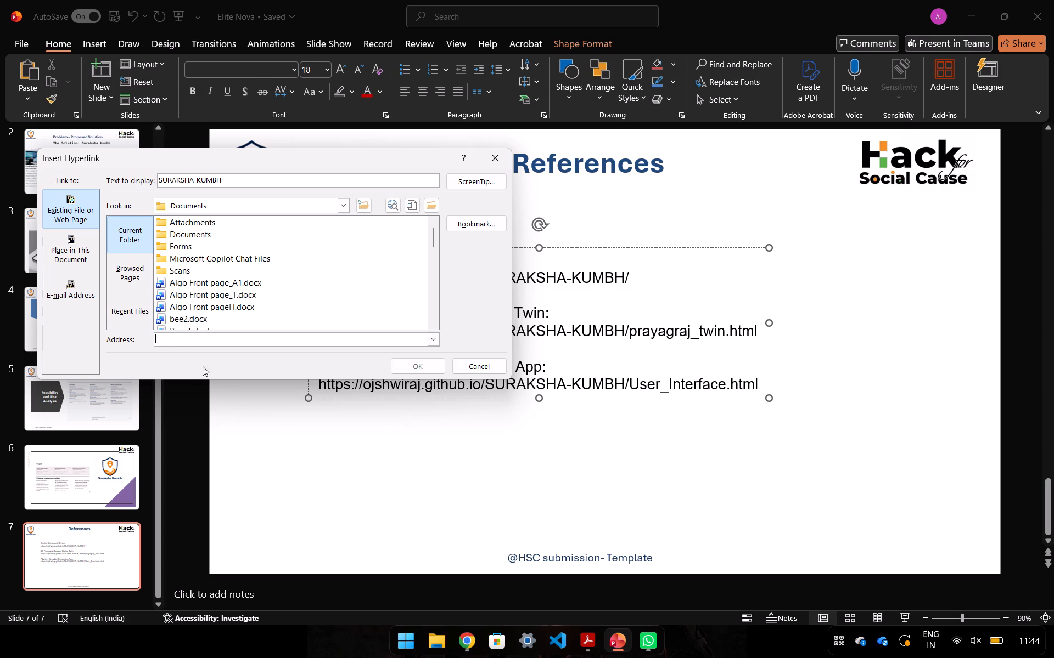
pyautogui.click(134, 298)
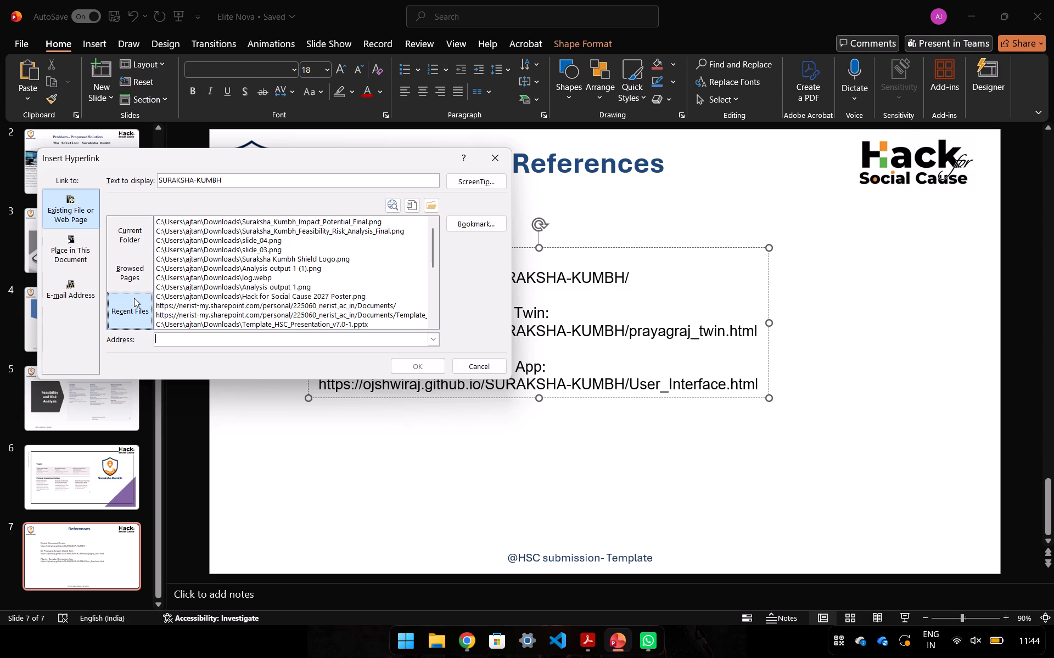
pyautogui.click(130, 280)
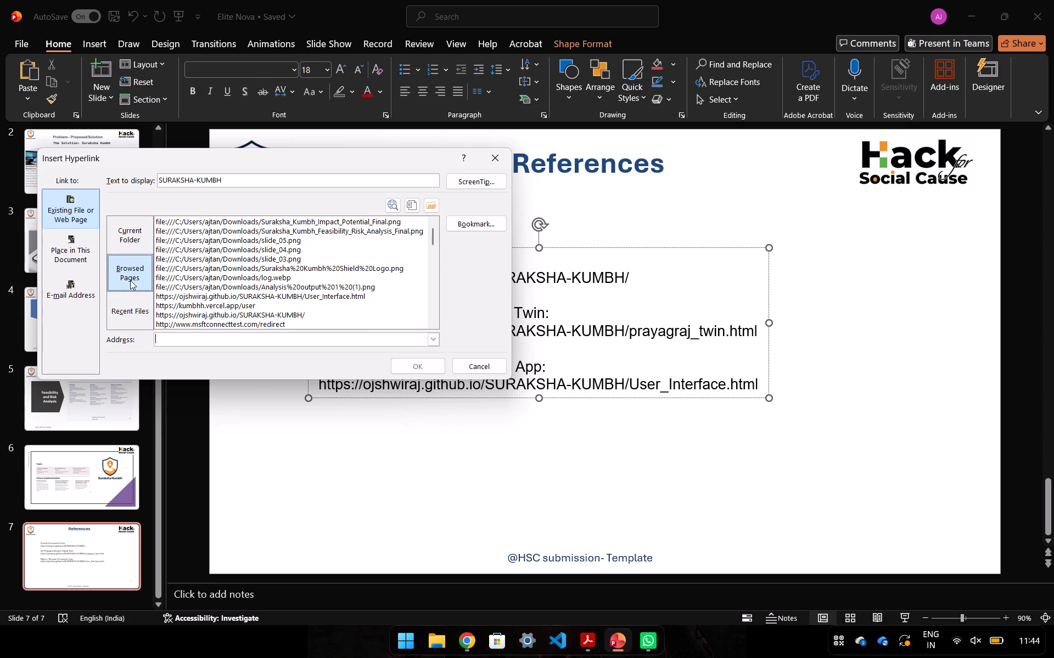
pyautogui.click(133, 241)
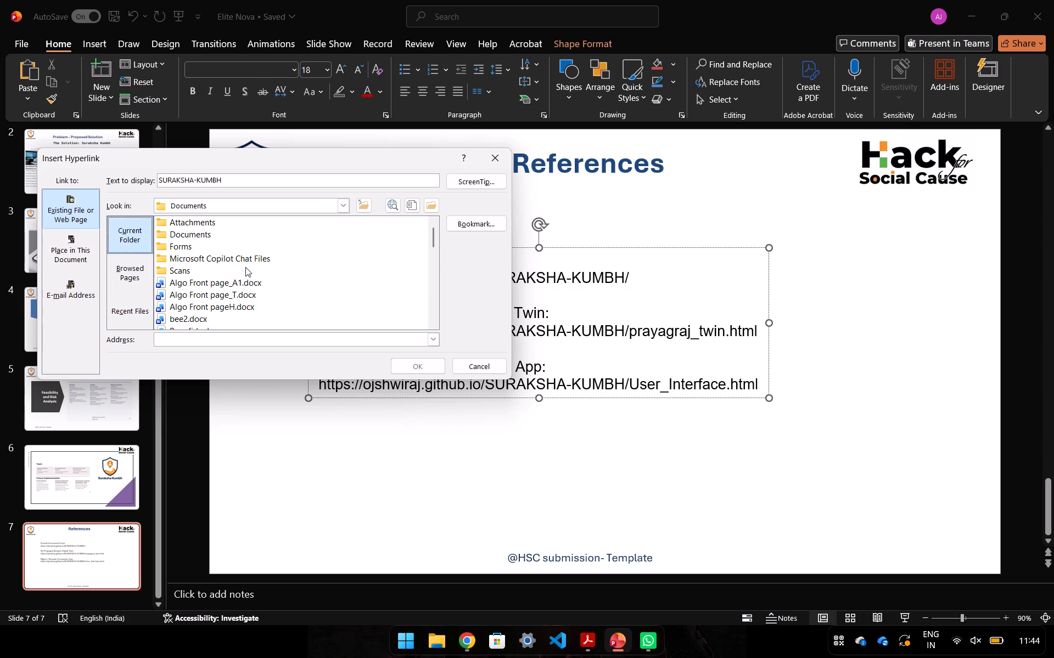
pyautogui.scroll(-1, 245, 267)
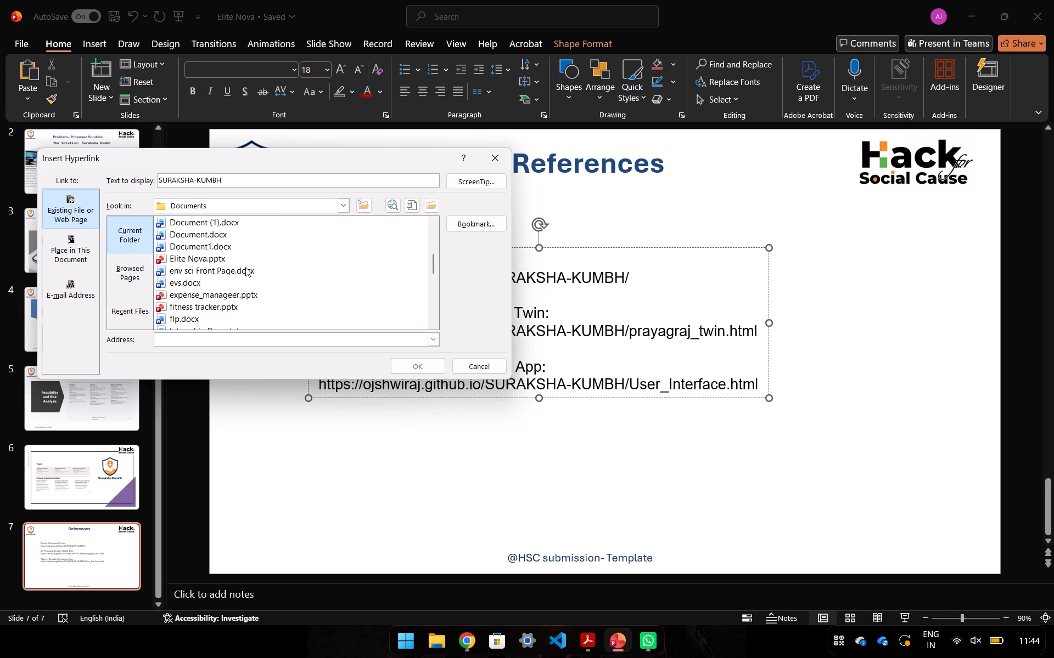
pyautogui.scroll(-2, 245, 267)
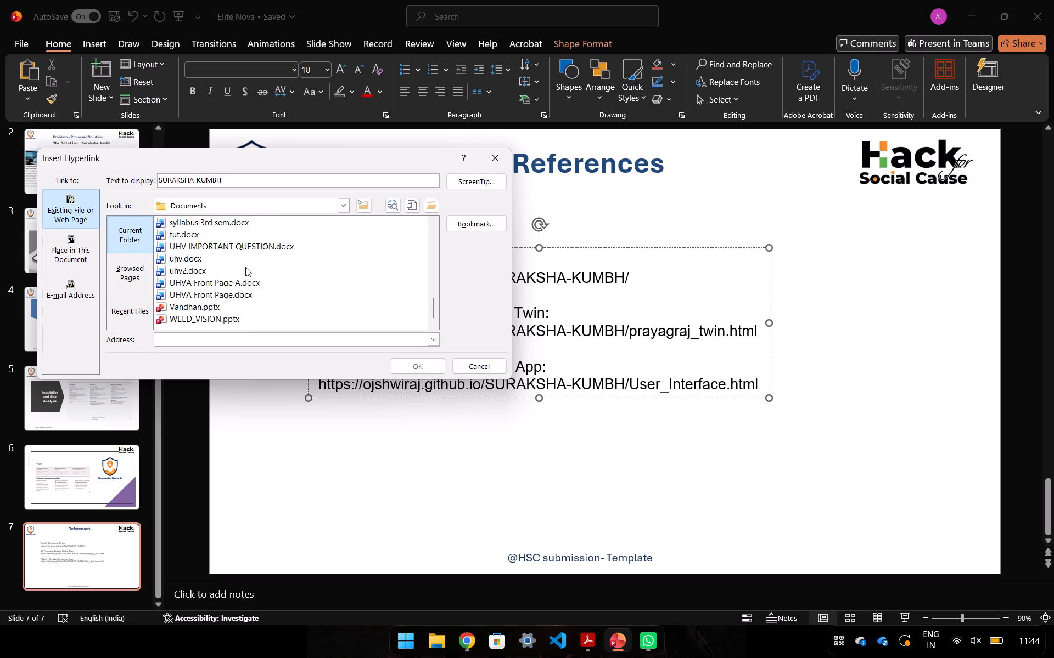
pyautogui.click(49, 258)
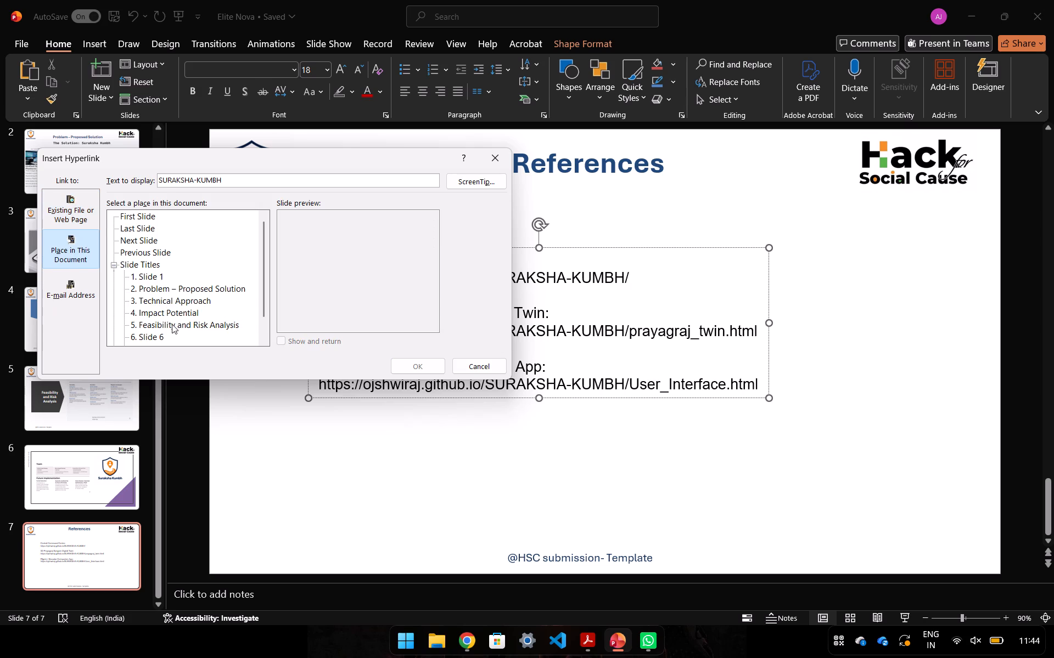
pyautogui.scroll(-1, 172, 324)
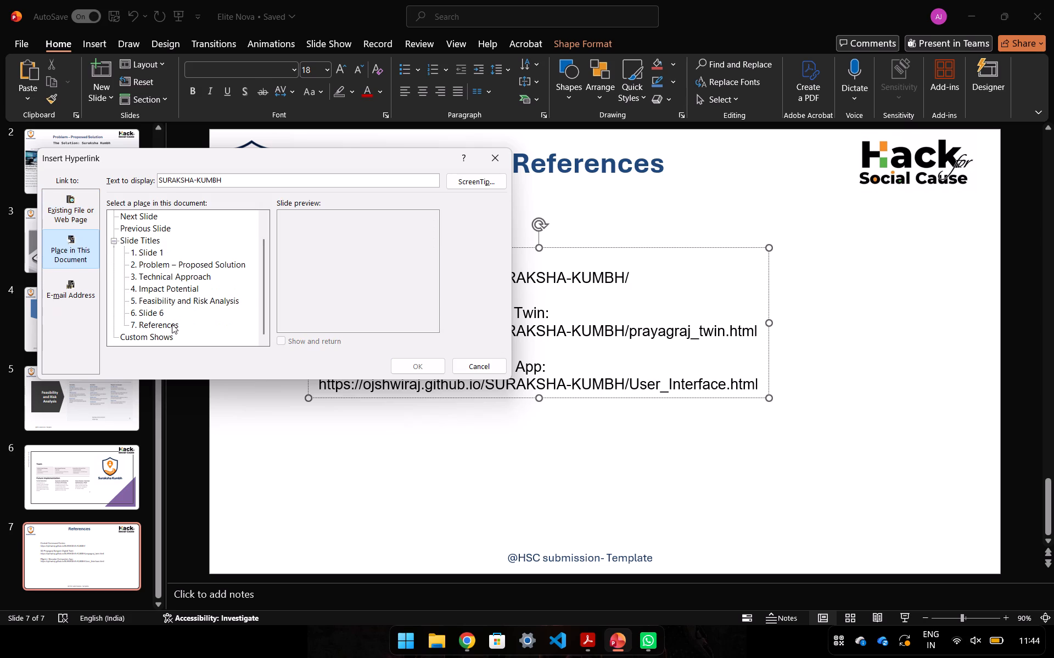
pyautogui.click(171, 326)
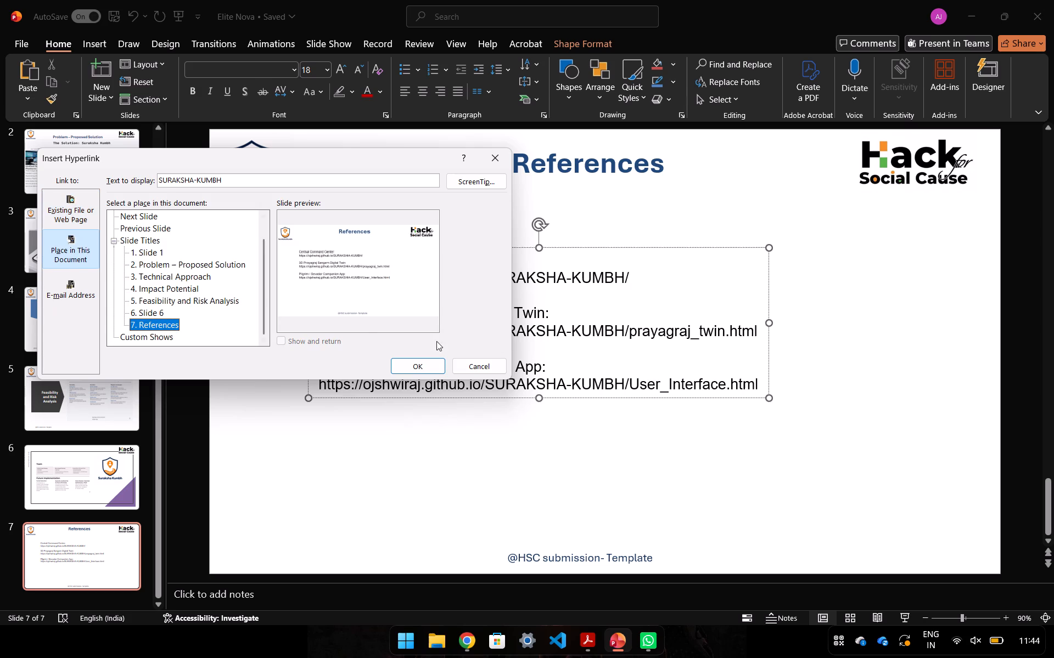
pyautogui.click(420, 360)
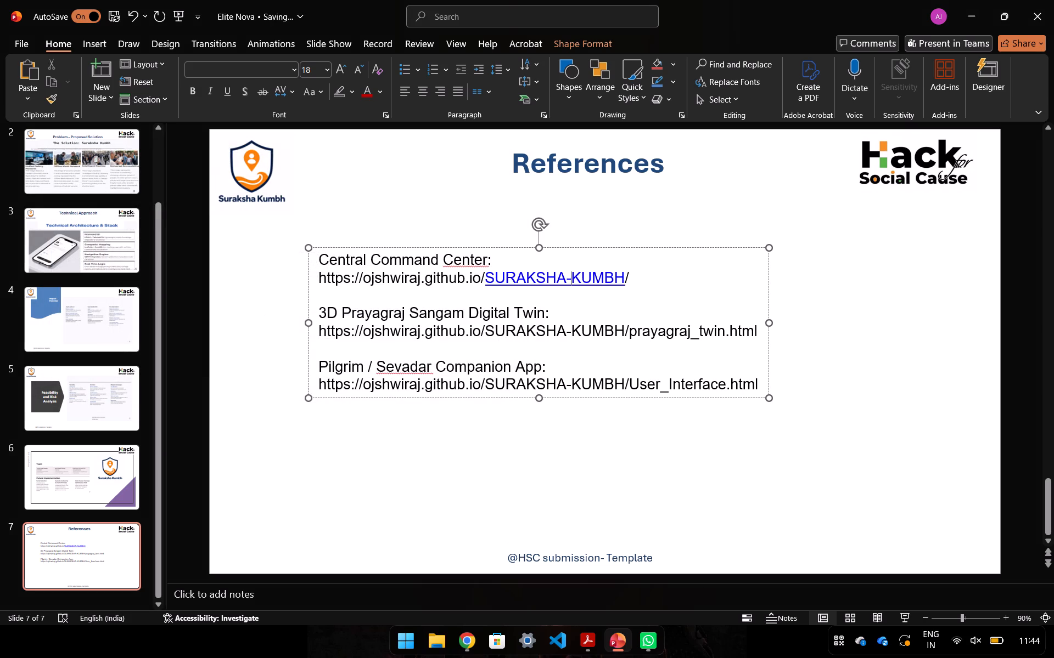
# Hyperlink the entire Central Command Center web address to the place "7. References" in this document.
pyautogui.moveTo(318, 278); pyautogui.dragTo(604, 265)
pyautogui.moveTo(604, 265); pyautogui.dragTo(646, 285)
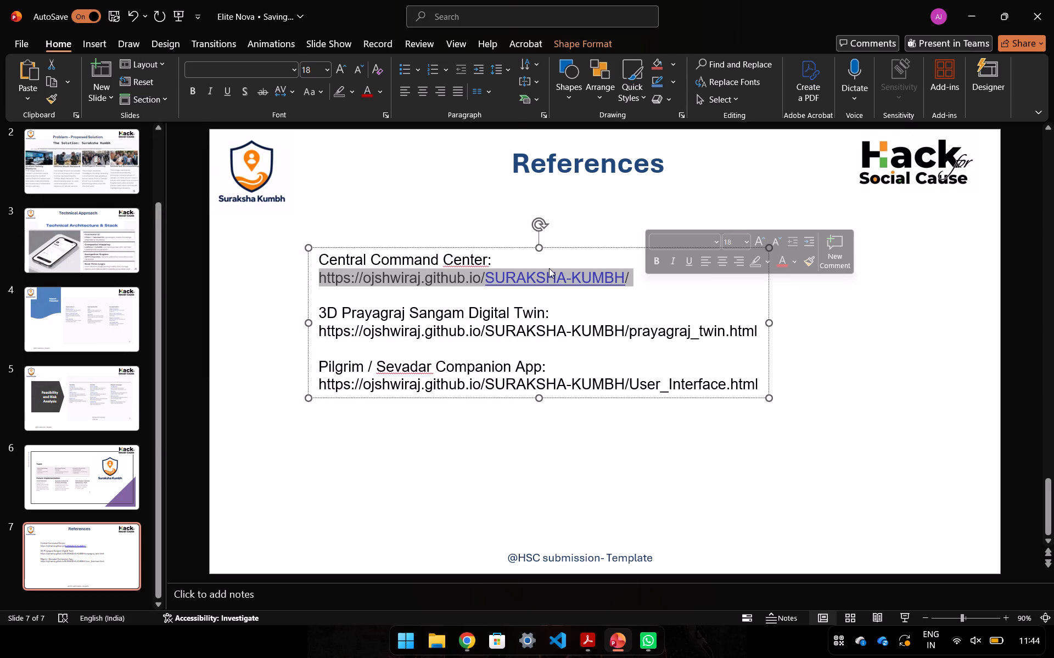
pyautogui.rightClick(503, 276)
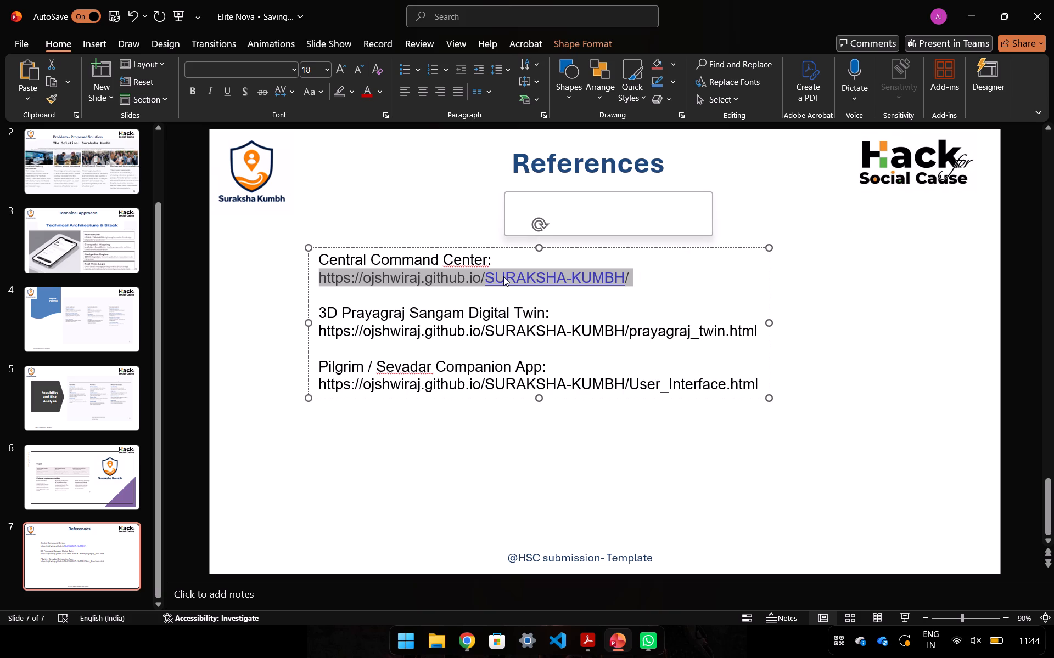
pyautogui.click(603, 503)
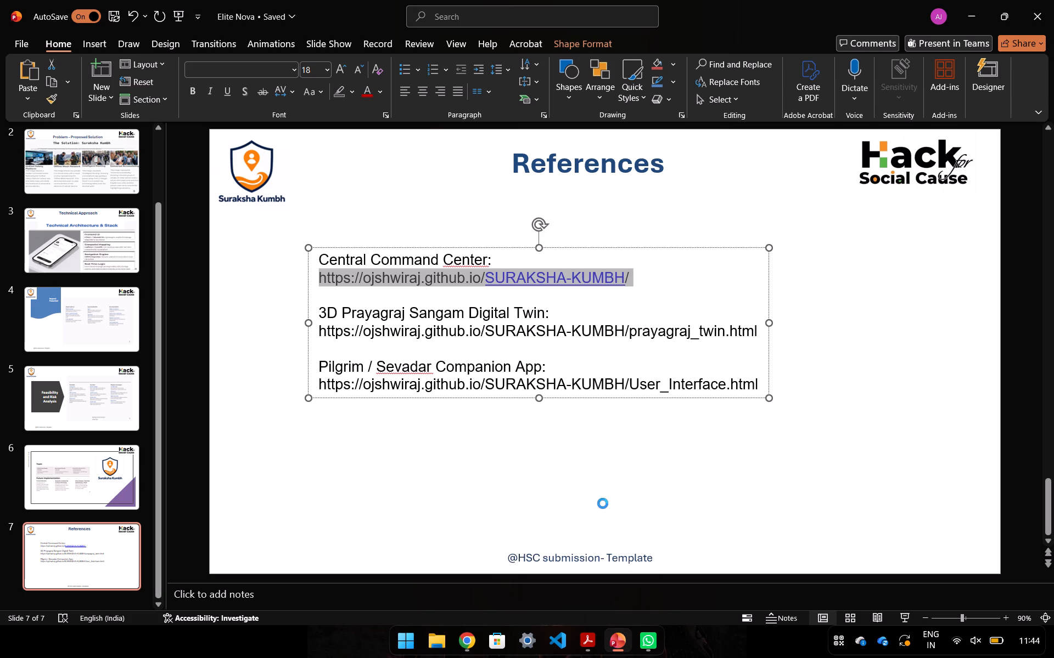
pyautogui.scroll(-3, 160, 327)
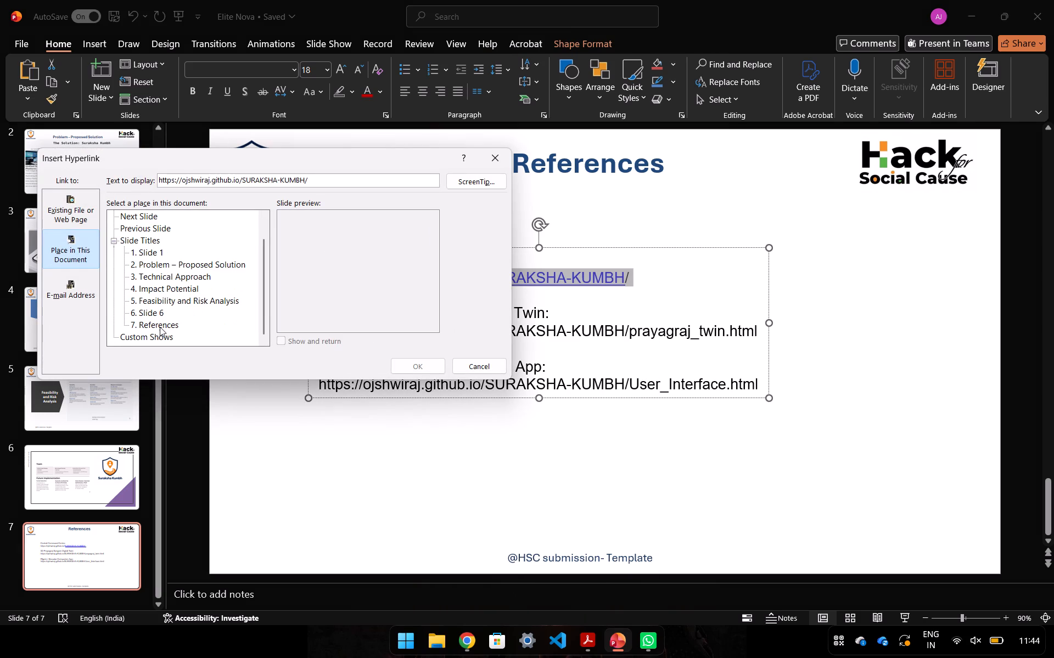
pyautogui.click(156, 327)
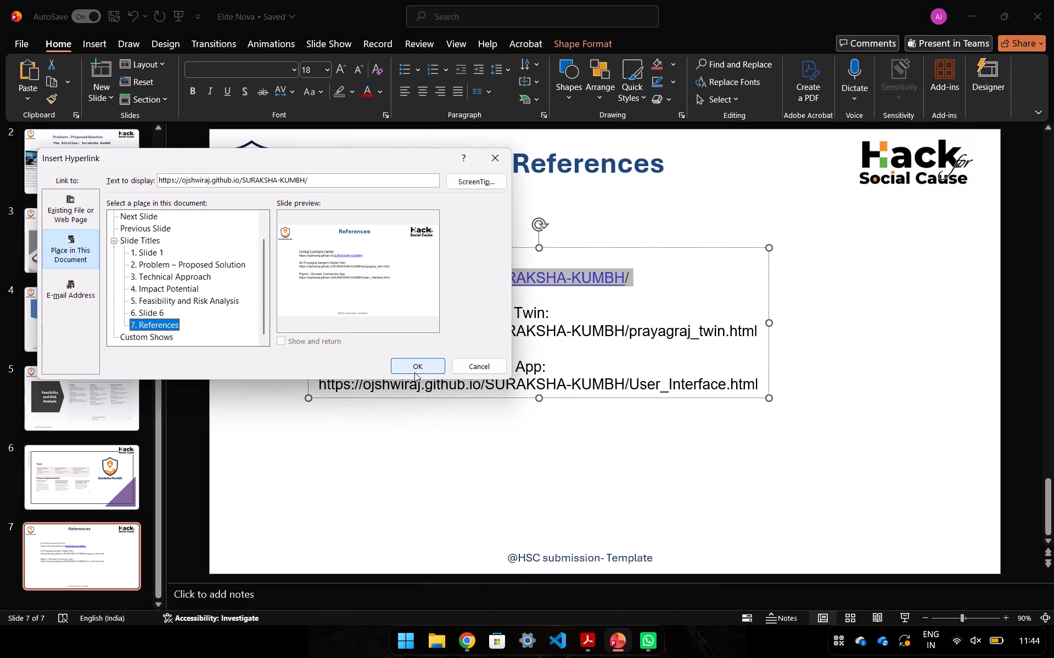
pyautogui.click(414, 372)
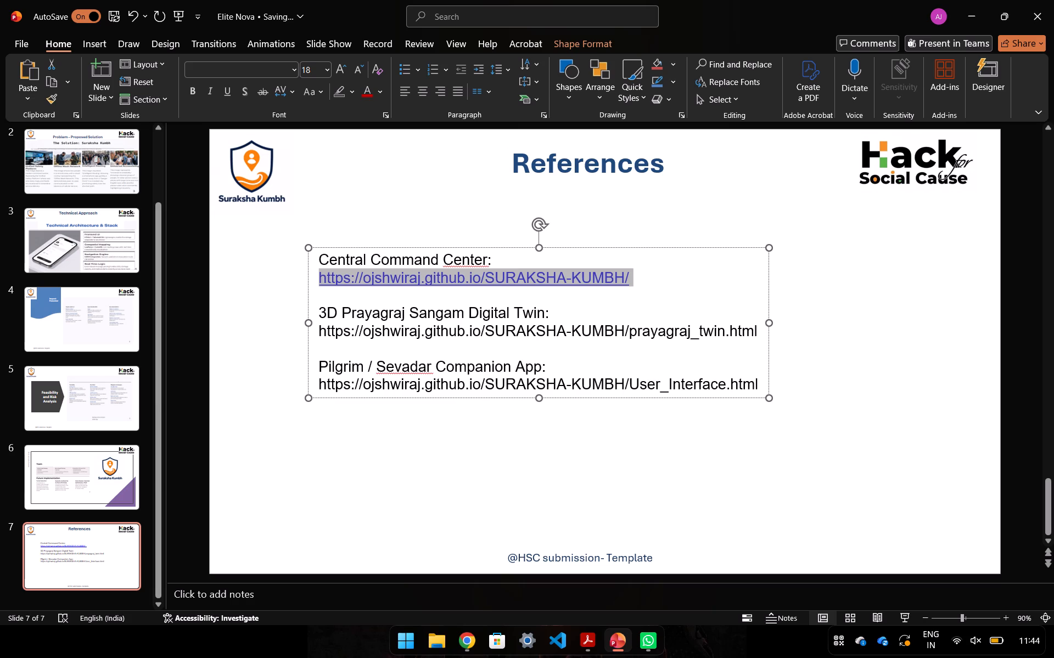
# Hyperlink the entire 3D Prayagraj Sangam Digital Twin web address to the place "7. References" in this document.
pyautogui.moveTo(318, 335); pyautogui.dragTo(717, 350)
pyautogui.rightClick(592, 324)
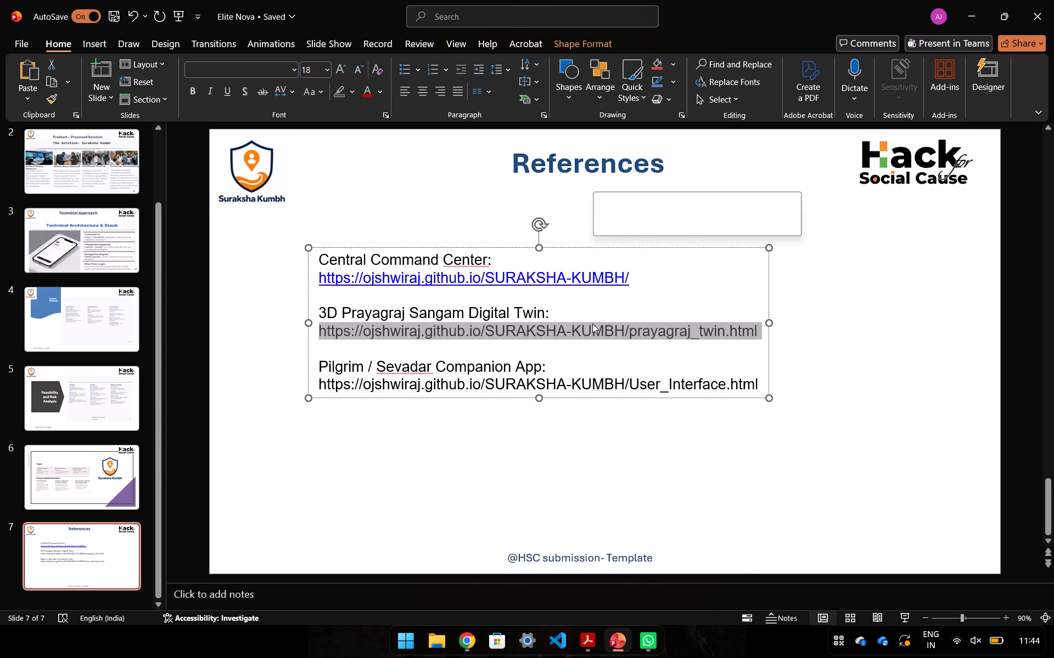
pyautogui.click(691, 505)
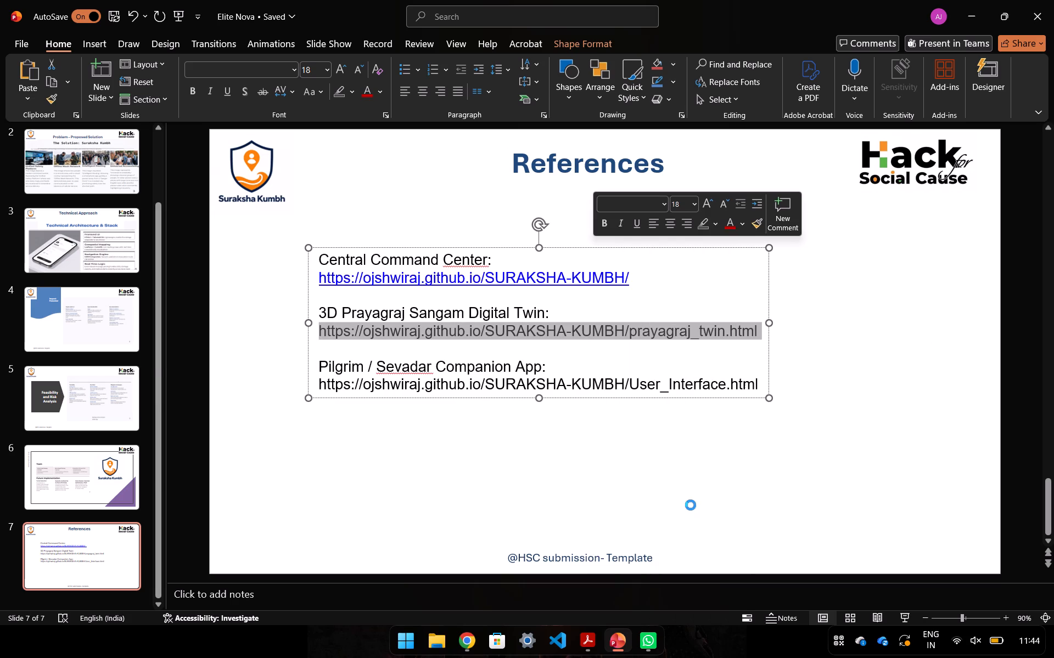
pyautogui.scroll(-4, 167, 327)
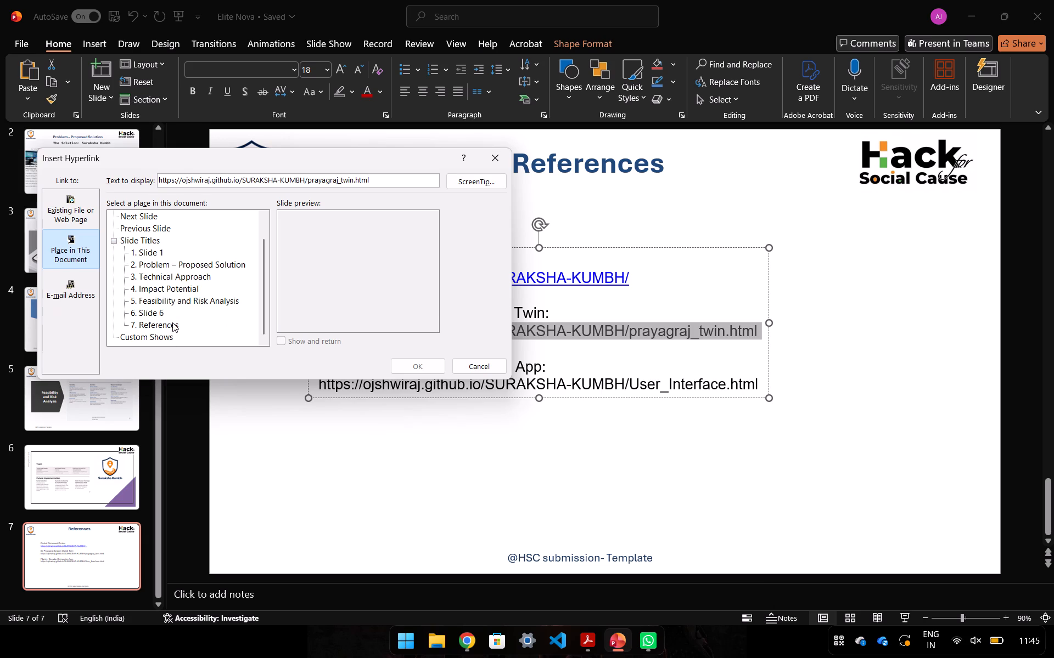
pyautogui.click(172, 322)
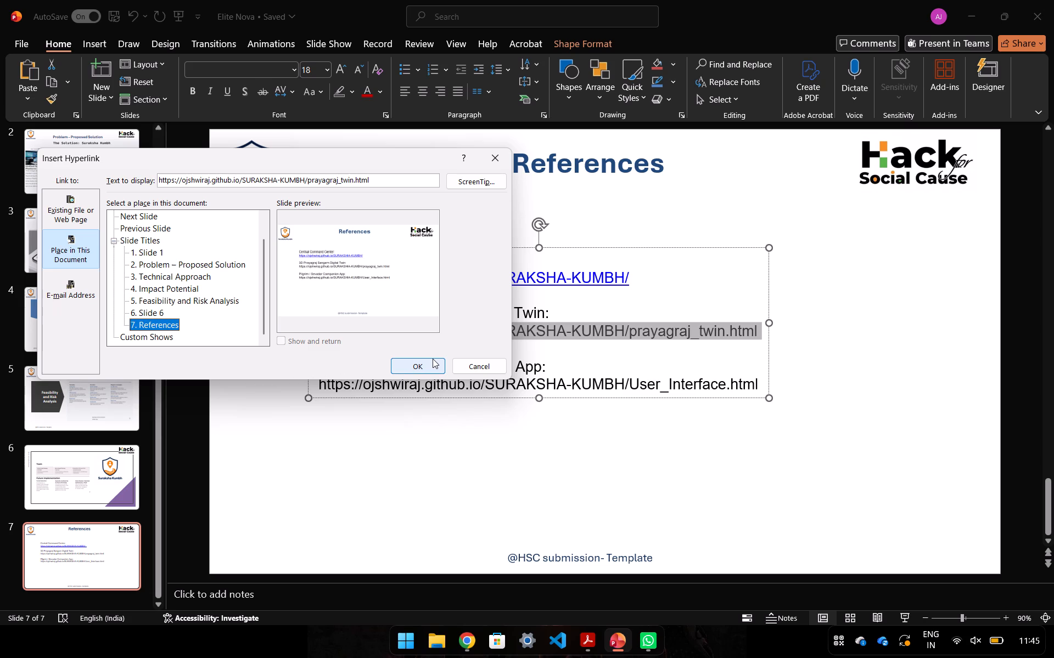
pyautogui.click(433, 359)
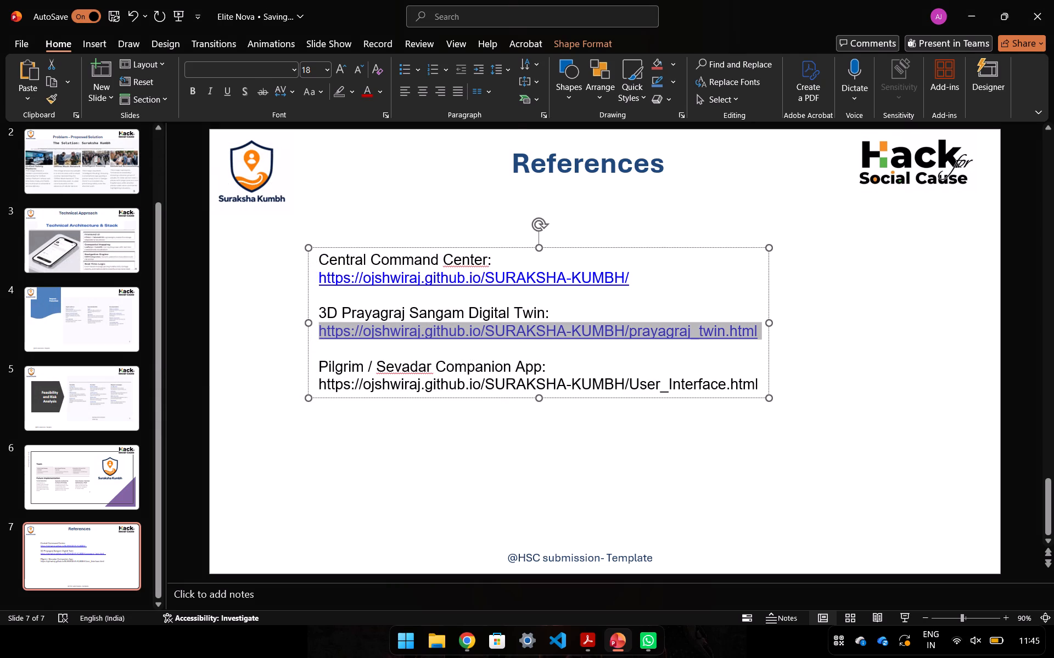
# Hyperlink the entire Pilgrim / Sevadar Companion App web address to the place "7. References" in this document.
pyautogui.moveTo(322, 384); pyautogui.dragTo(735, 399)
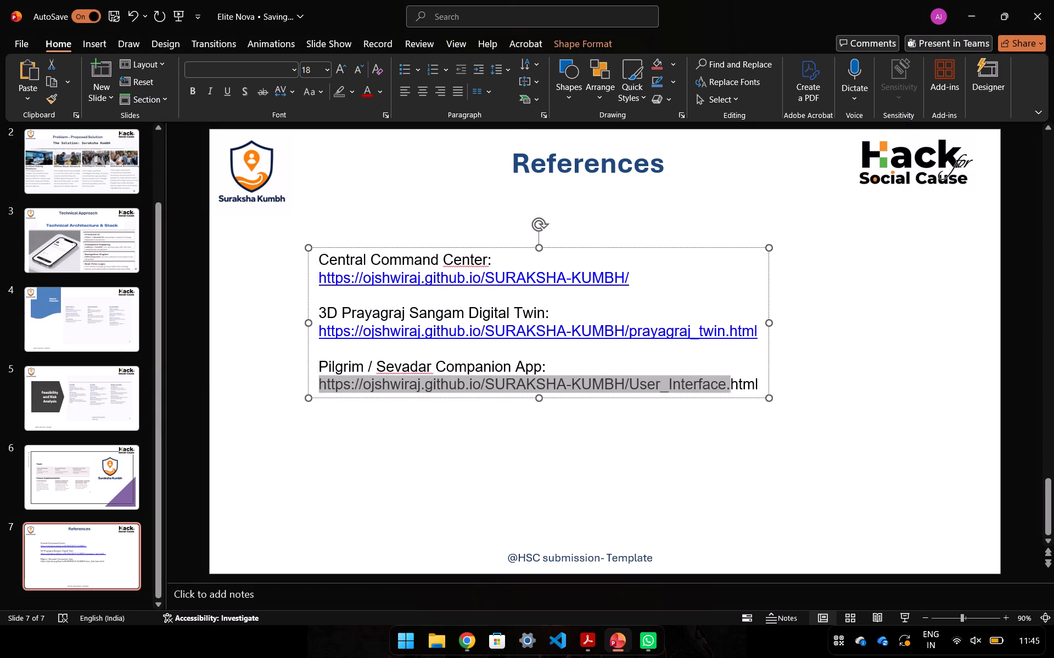
pyautogui.moveTo(735, 399); pyautogui.dragTo(744, 401)
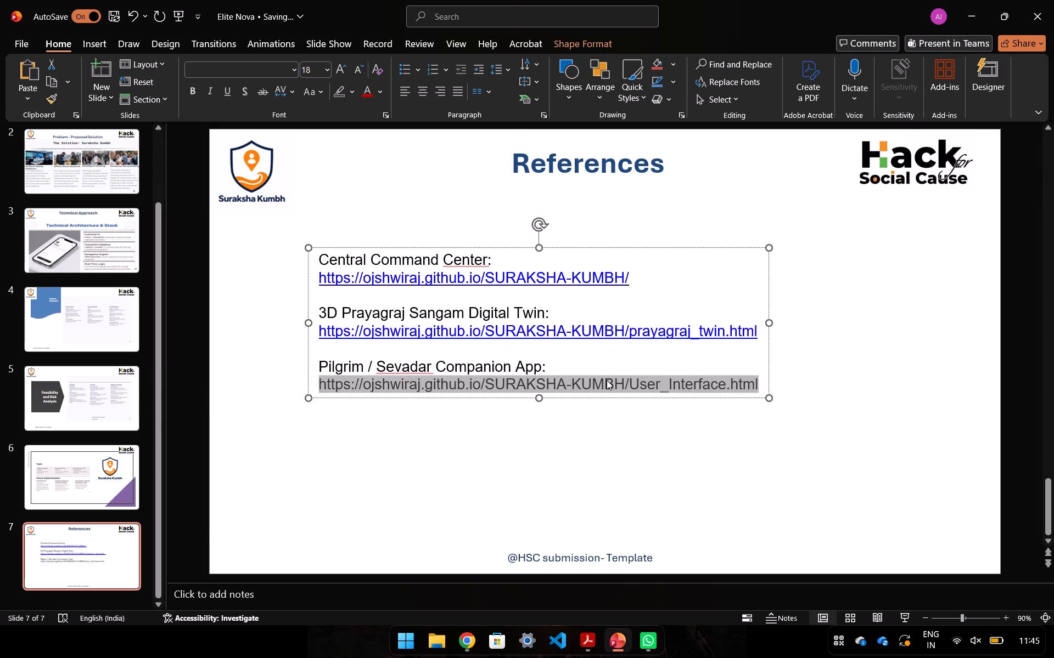
pyautogui.rightClick(607, 380)
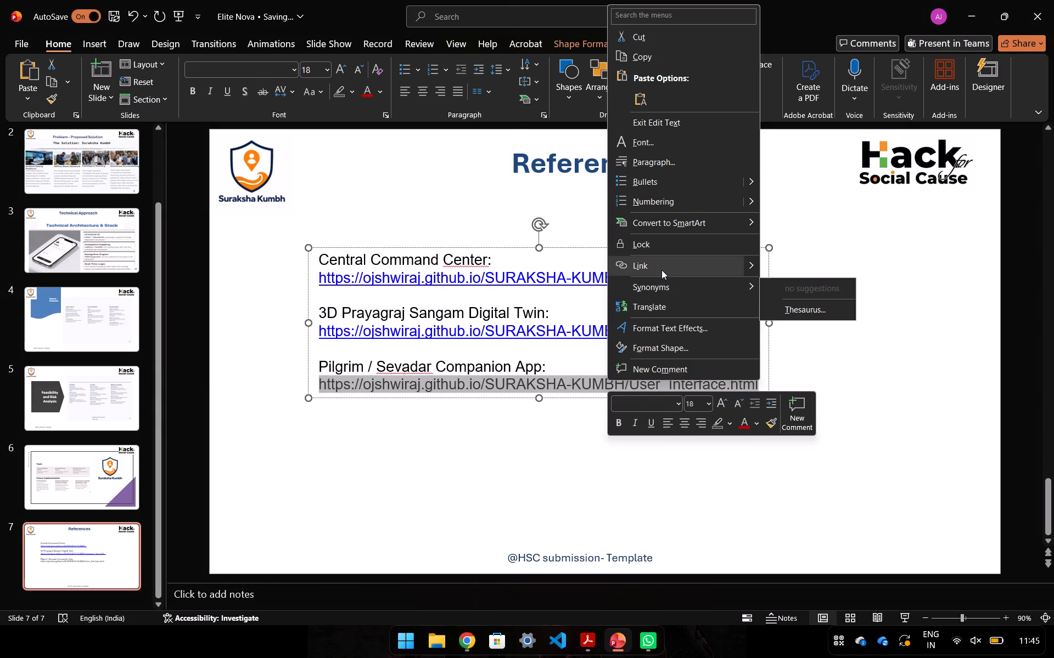
pyautogui.click(660, 270)
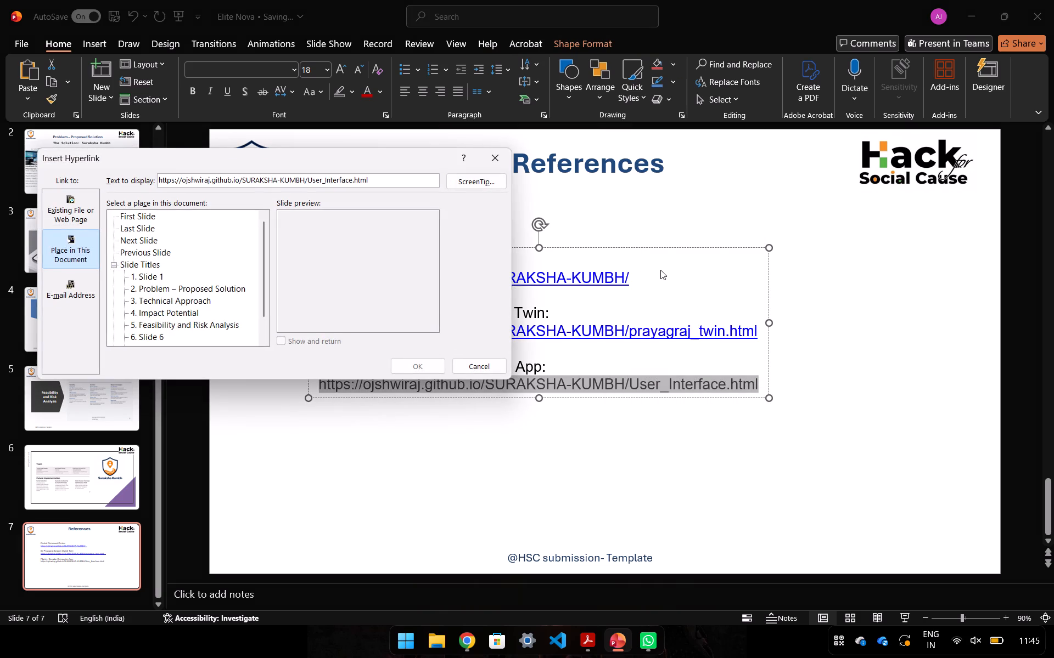
pyautogui.scroll(-1, 200, 335)
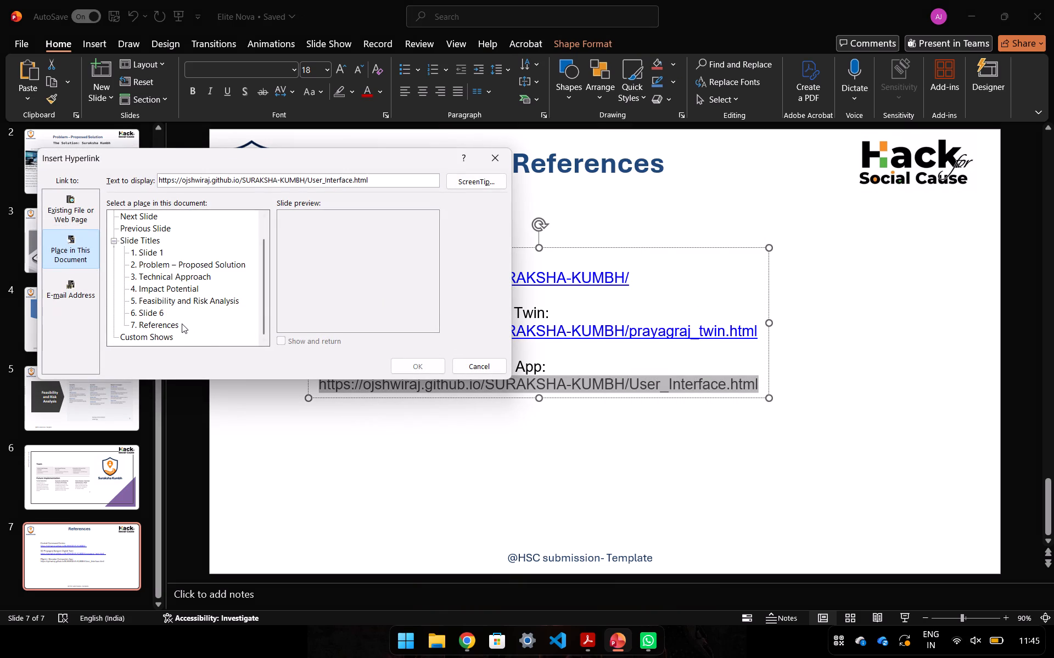
pyautogui.click(182, 324)
pyautogui.click(173, 328)
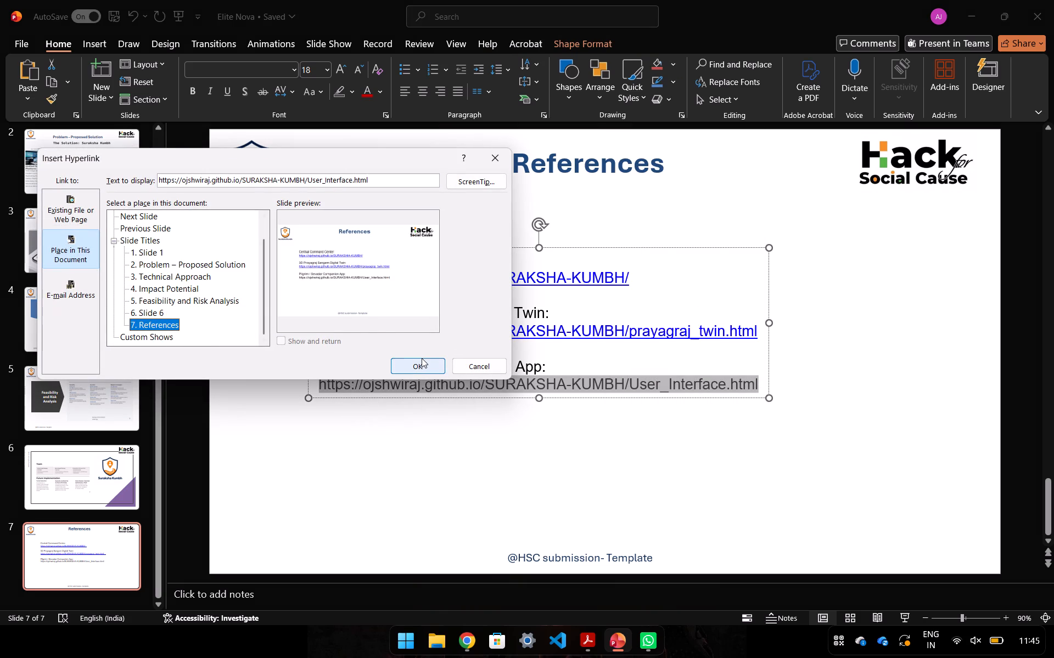
pyautogui.click(422, 358)
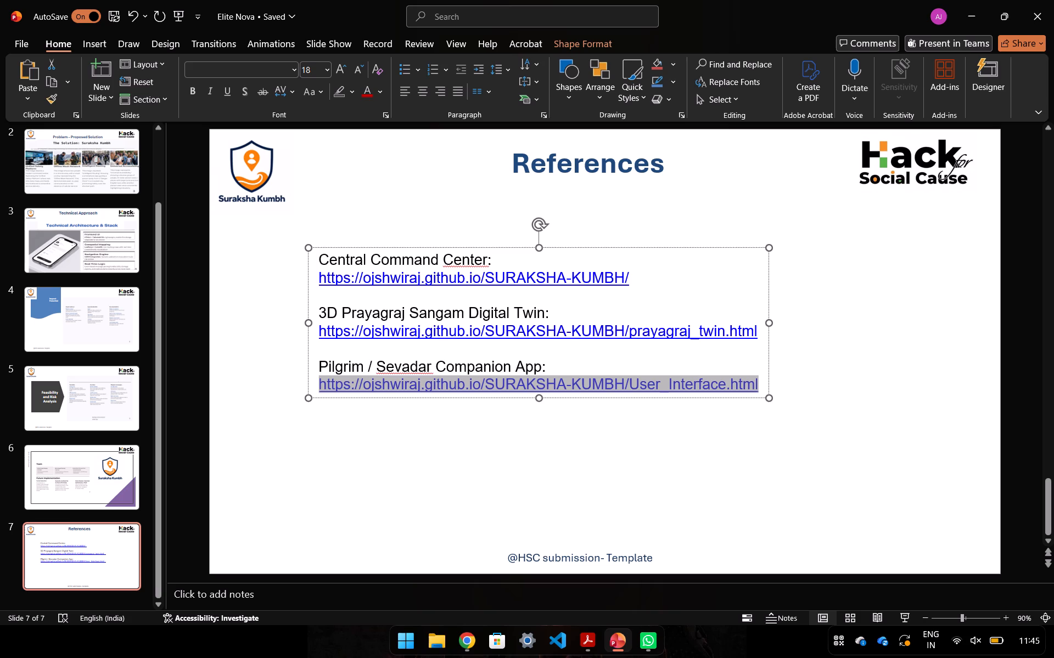
# Move the text box with the three project addresses higher on the References slide, closer to the title.
pyautogui.moveTo(567, 247); pyautogui.dragTo(555, 208)
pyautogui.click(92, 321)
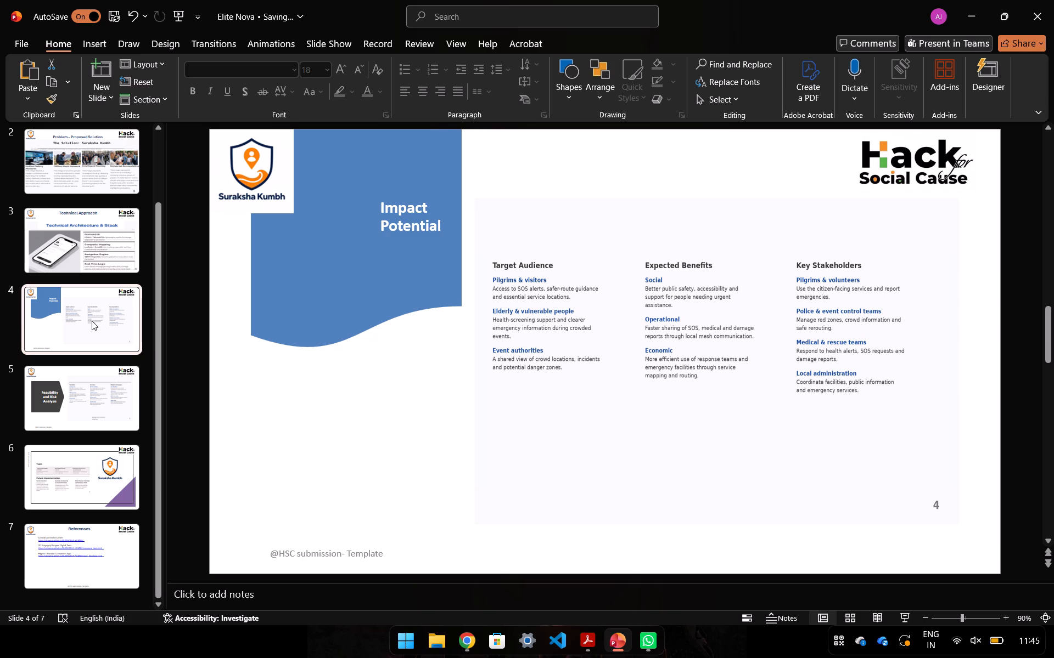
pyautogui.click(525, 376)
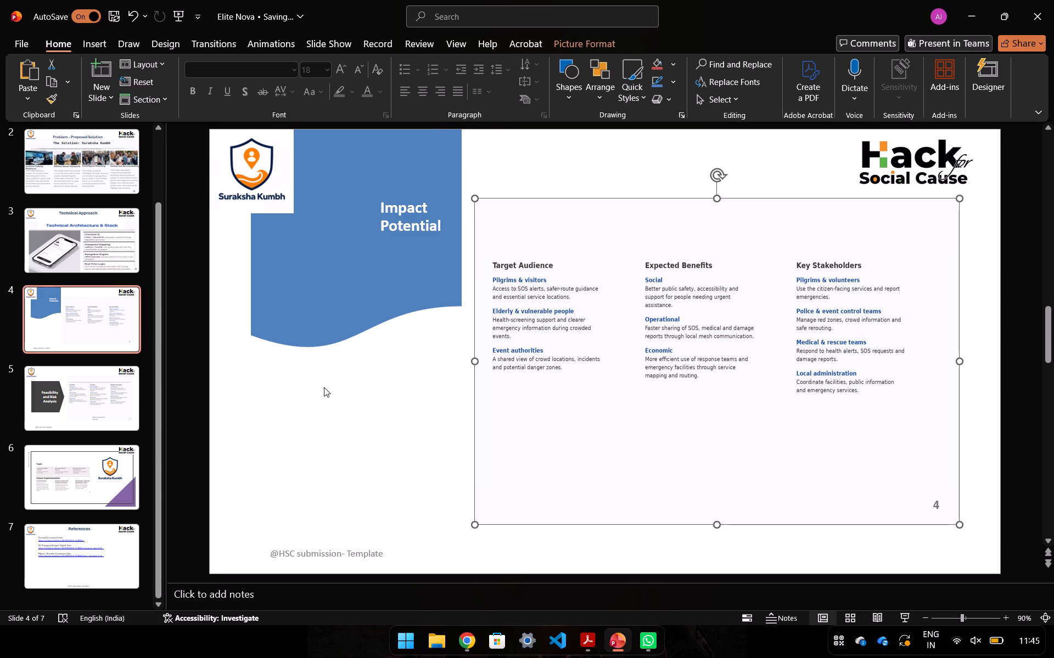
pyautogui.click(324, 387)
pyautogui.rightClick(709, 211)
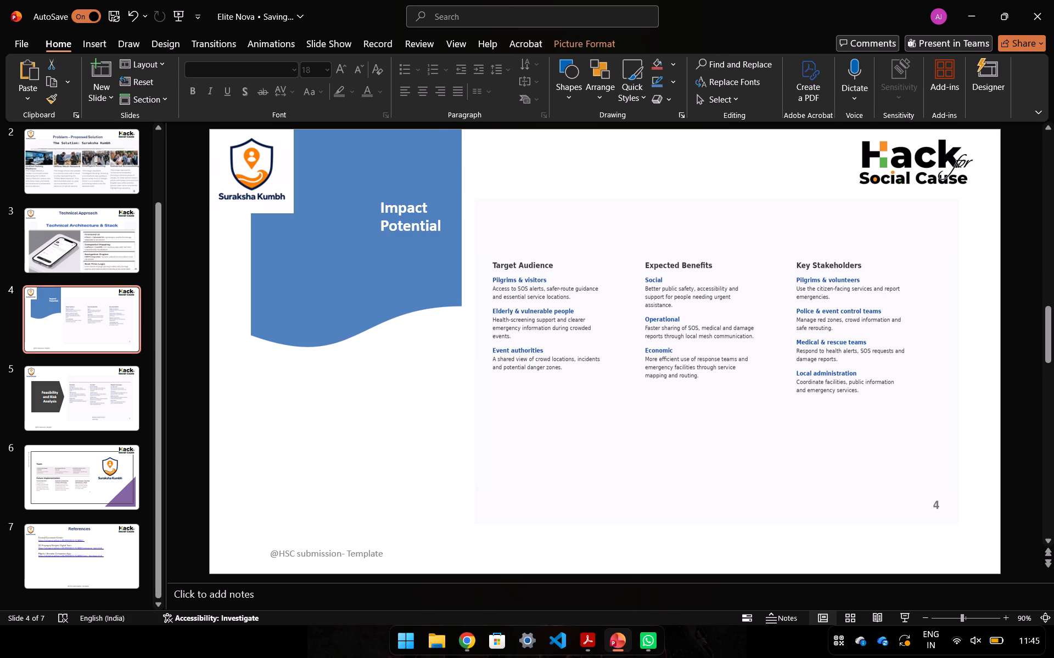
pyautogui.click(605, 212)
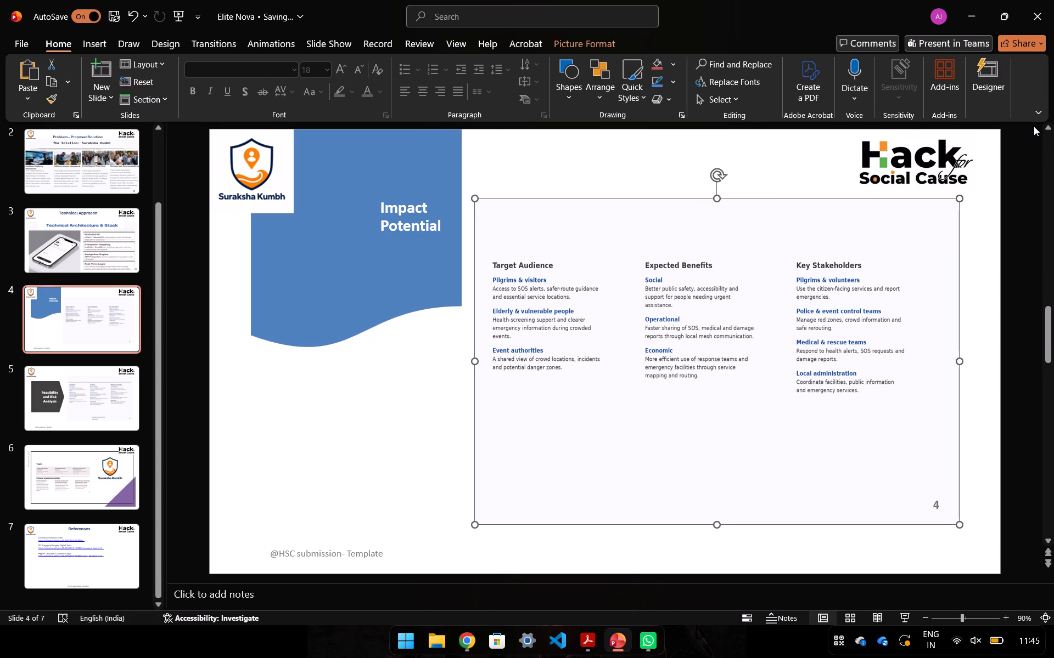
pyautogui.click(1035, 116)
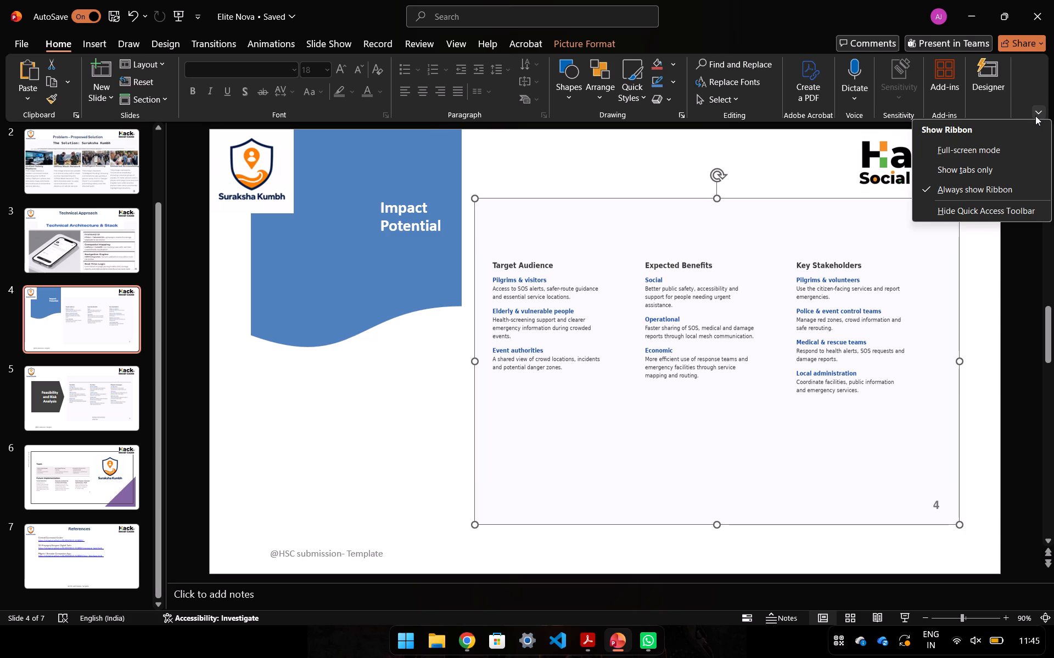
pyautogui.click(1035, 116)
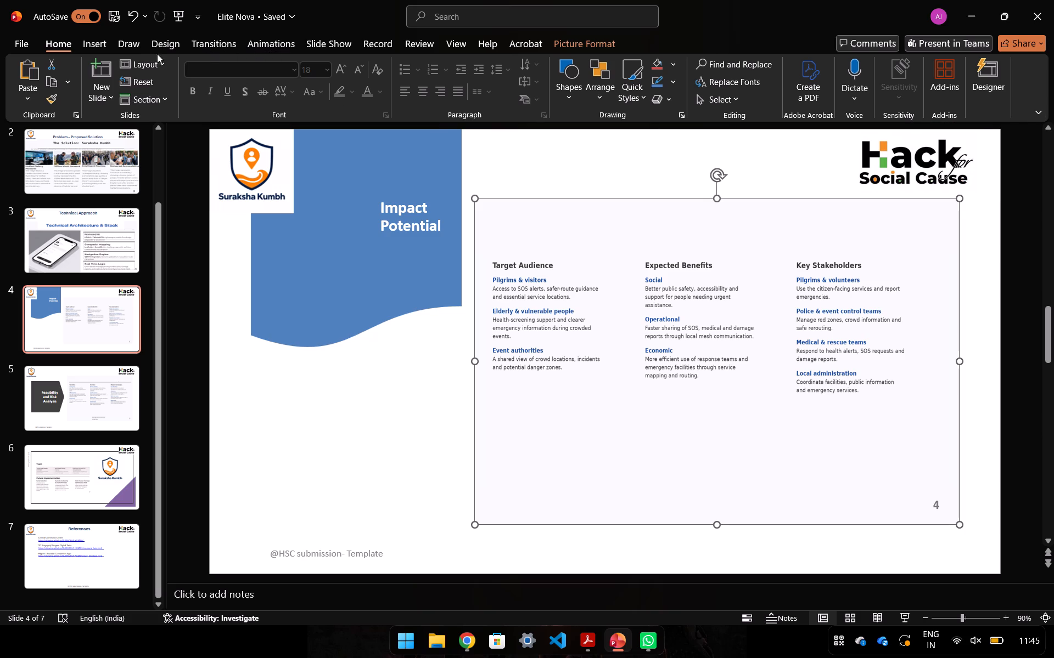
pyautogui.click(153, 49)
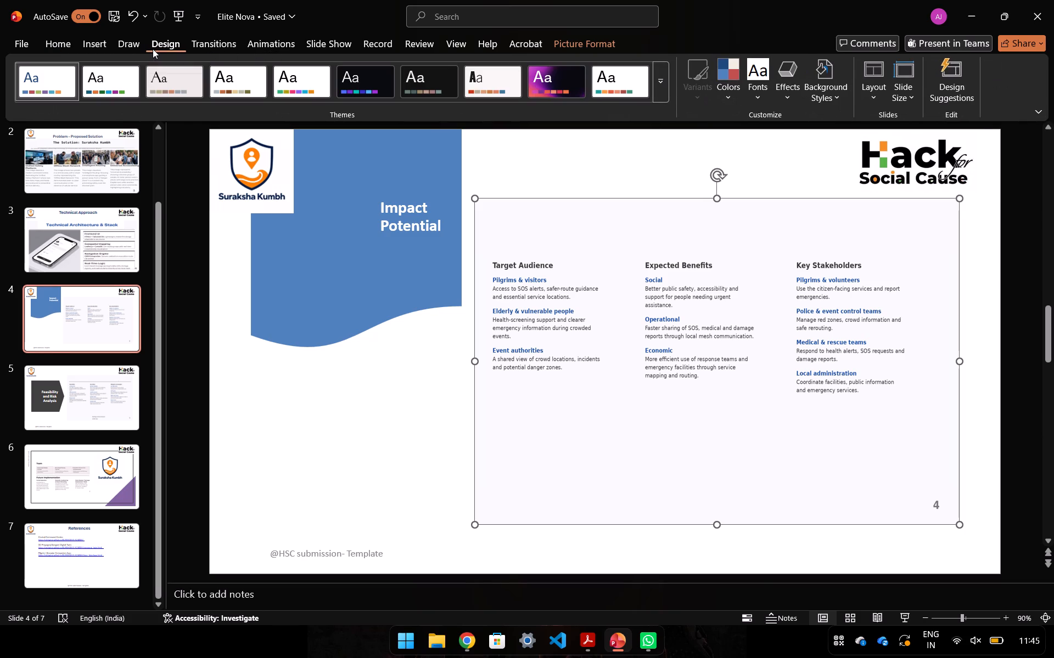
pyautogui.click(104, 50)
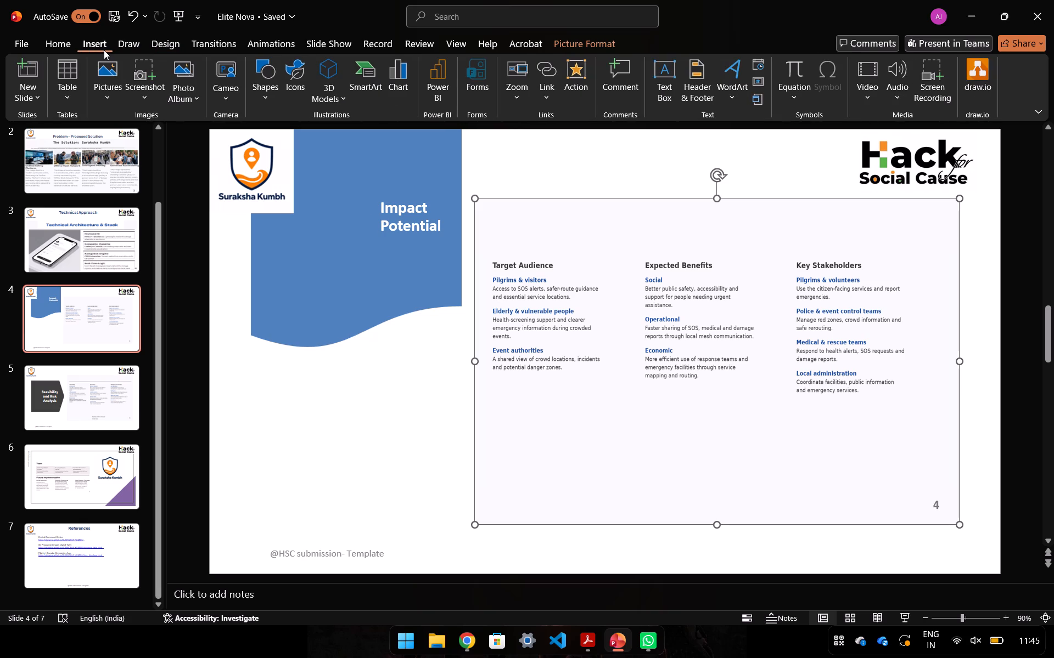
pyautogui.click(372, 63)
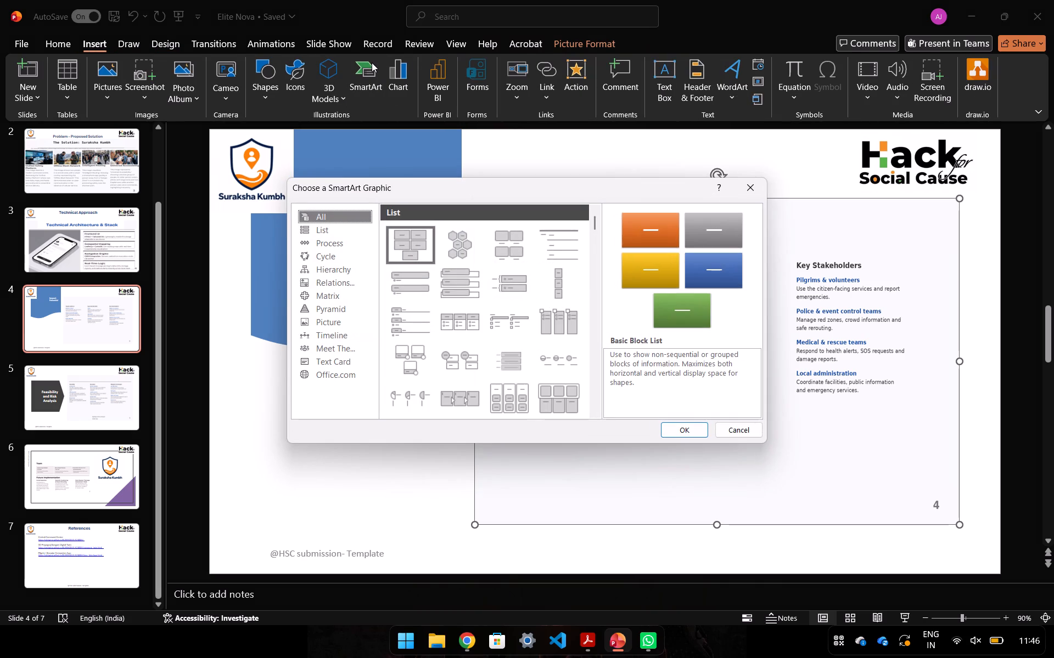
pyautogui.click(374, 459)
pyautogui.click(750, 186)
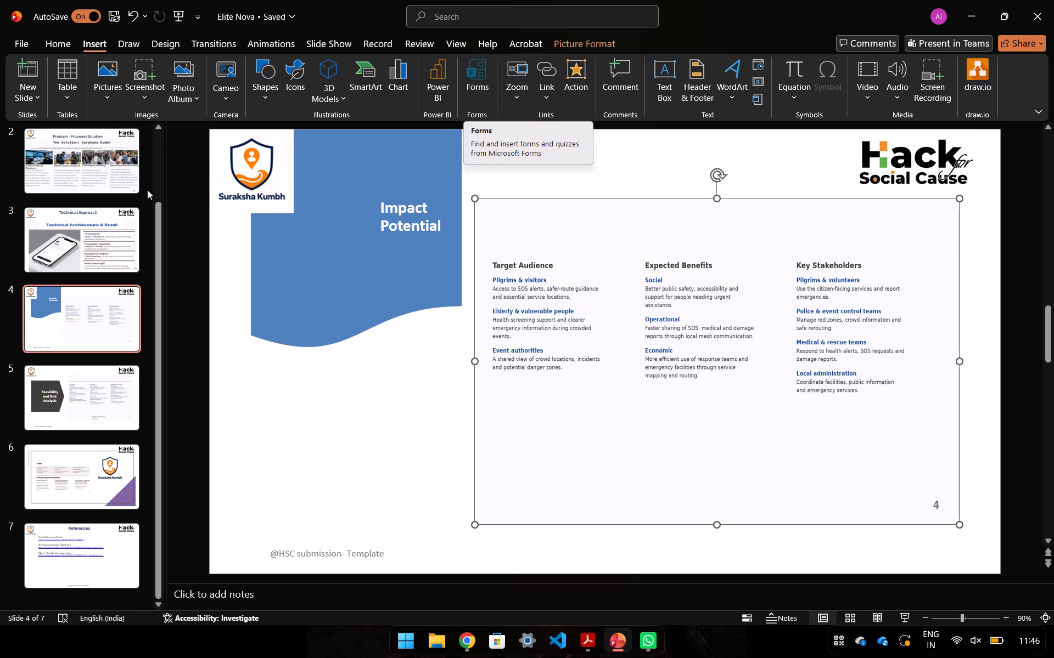
pyautogui.click(101, 248)
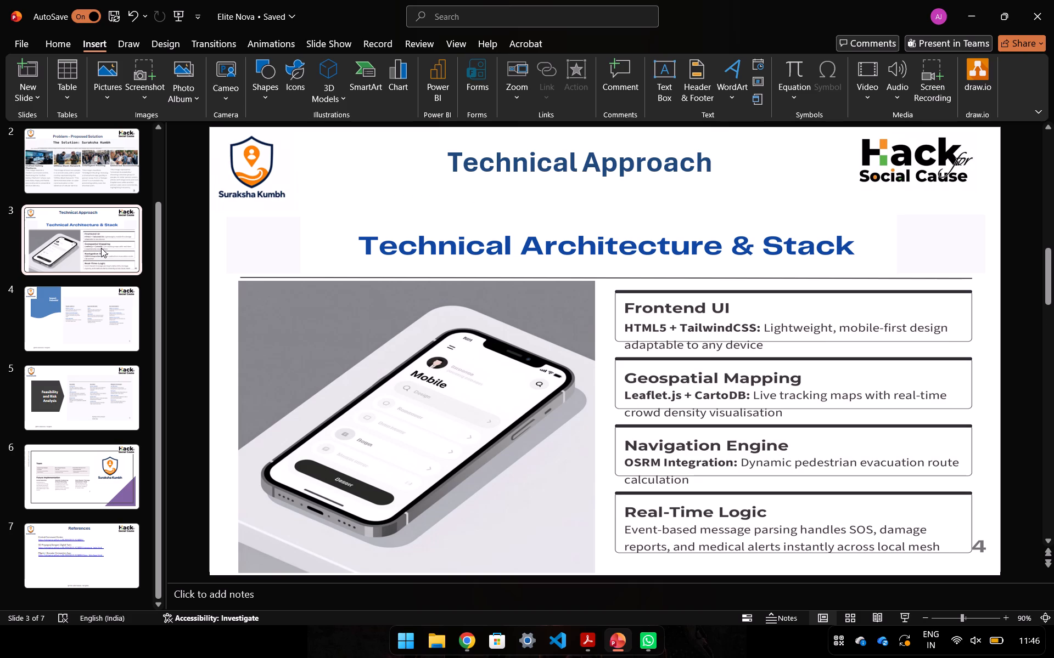
pyautogui.scroll(-1, 101, 248)
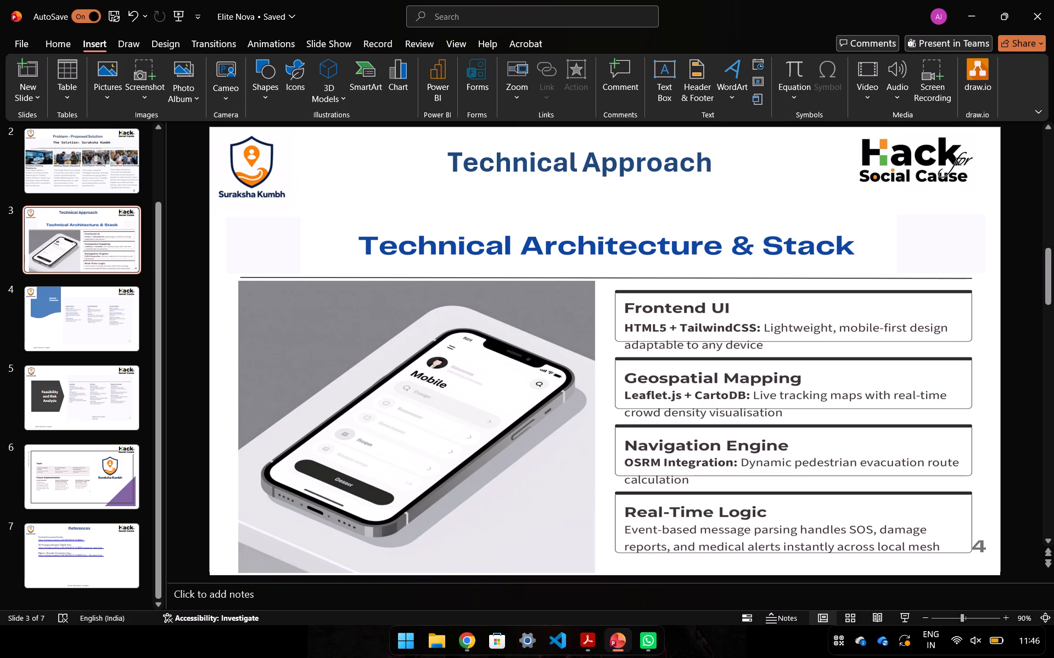
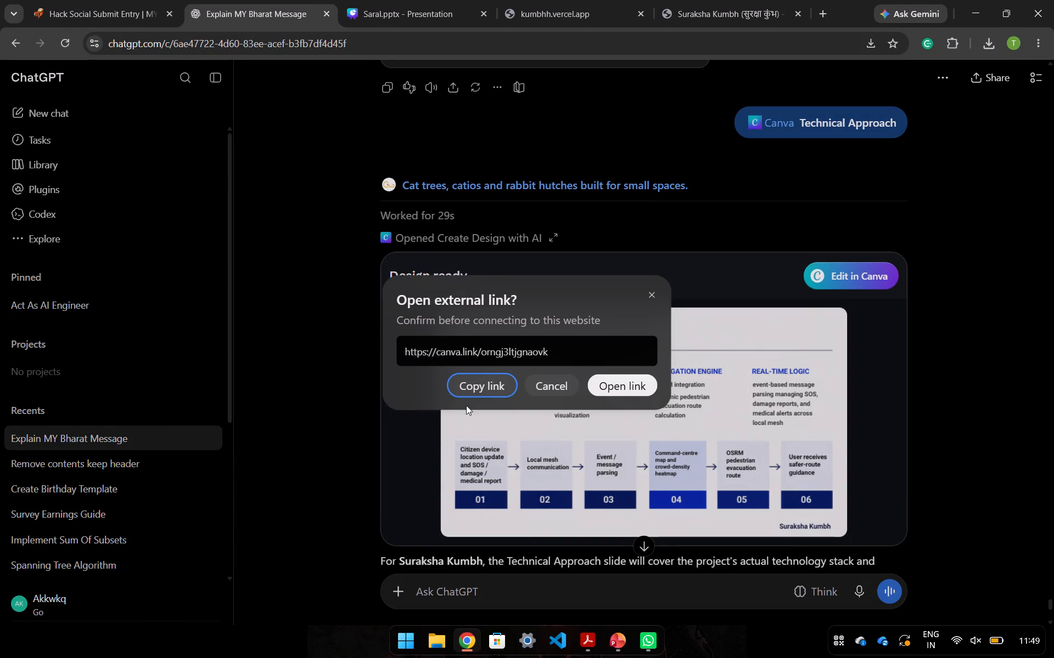
pyautogui.click(618, 383)
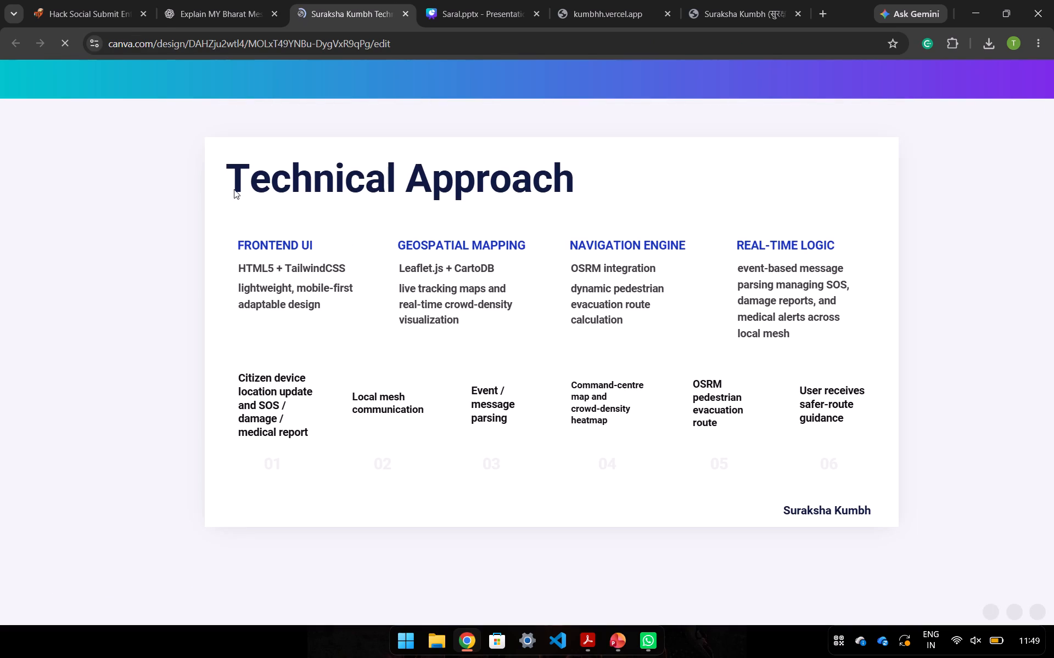
# Delete the "Technical Approach" title from the slide.
pyautogui.click(226, 184)
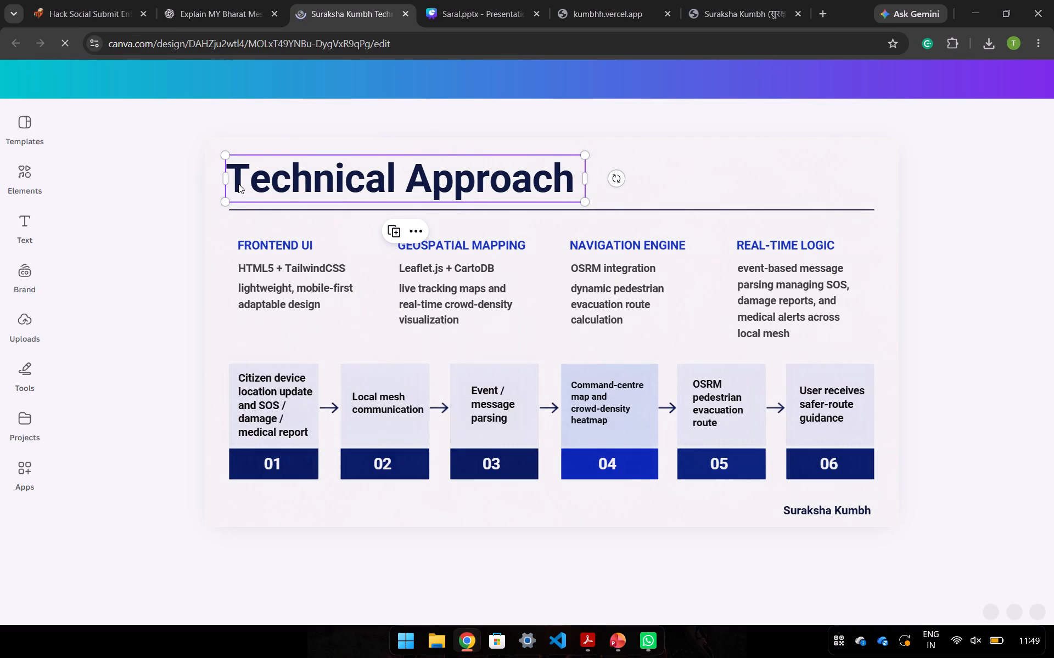
pyautogui.moveTo(238, 183); pyautogui.dragTo(274, 186)
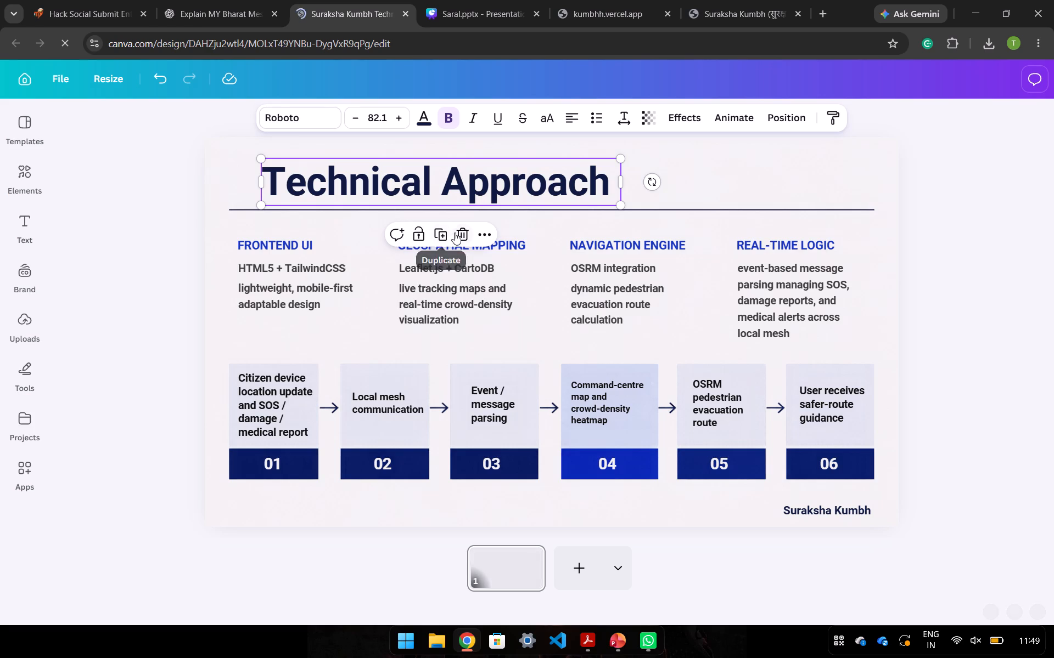
pyautogui.click(467, 227)
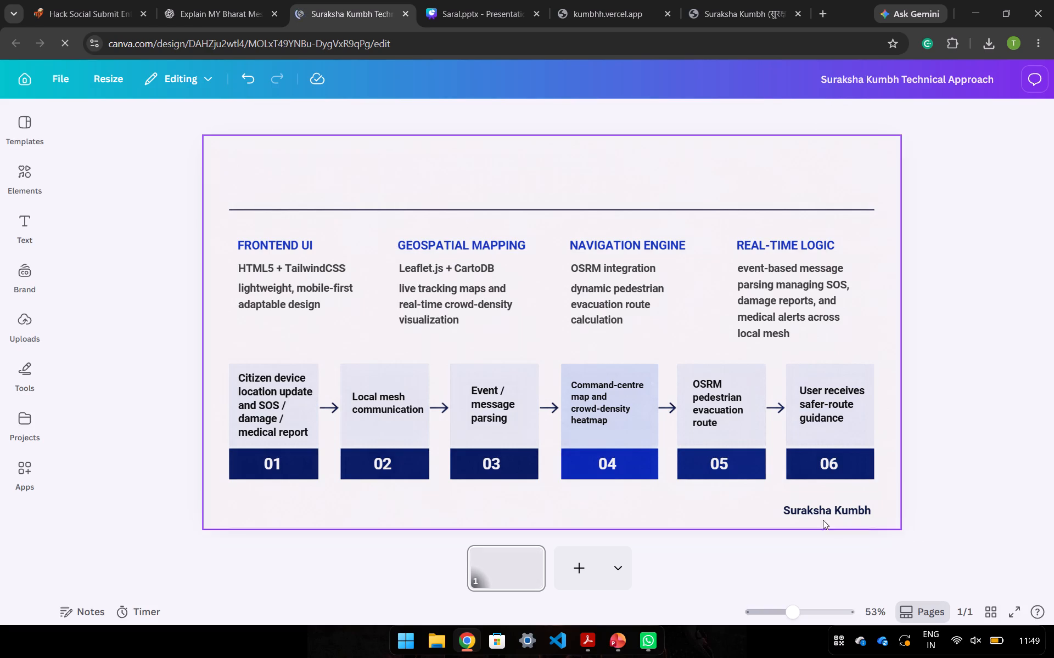
# Delete the "Suraksha Kumbh" footer text from the slide.
pyautogui.click(823, 509)
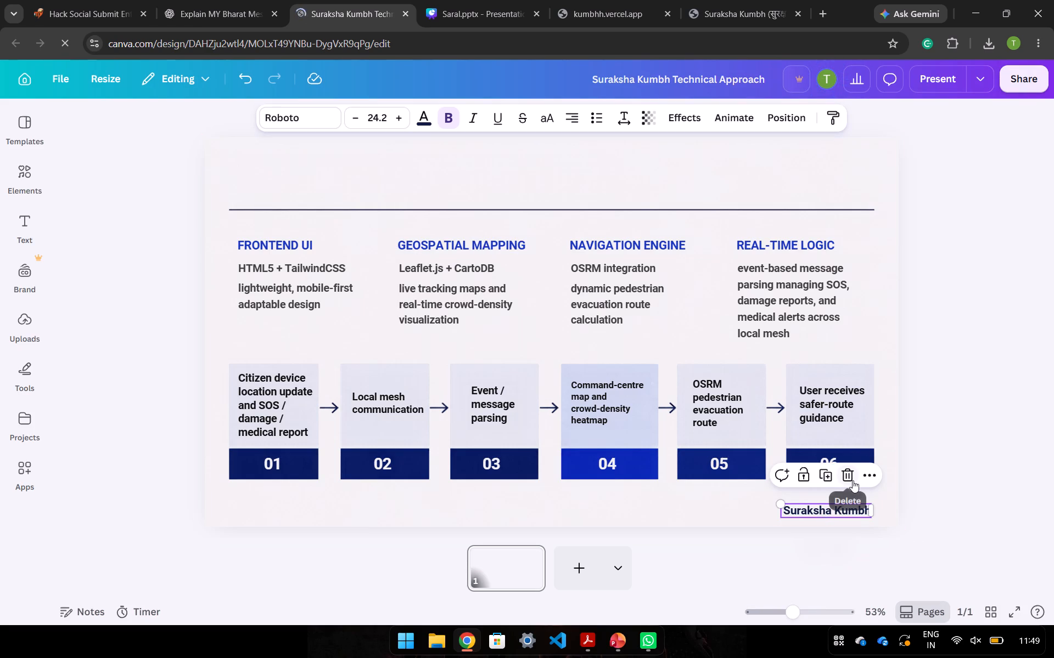
pyautogui.click(850, 479)
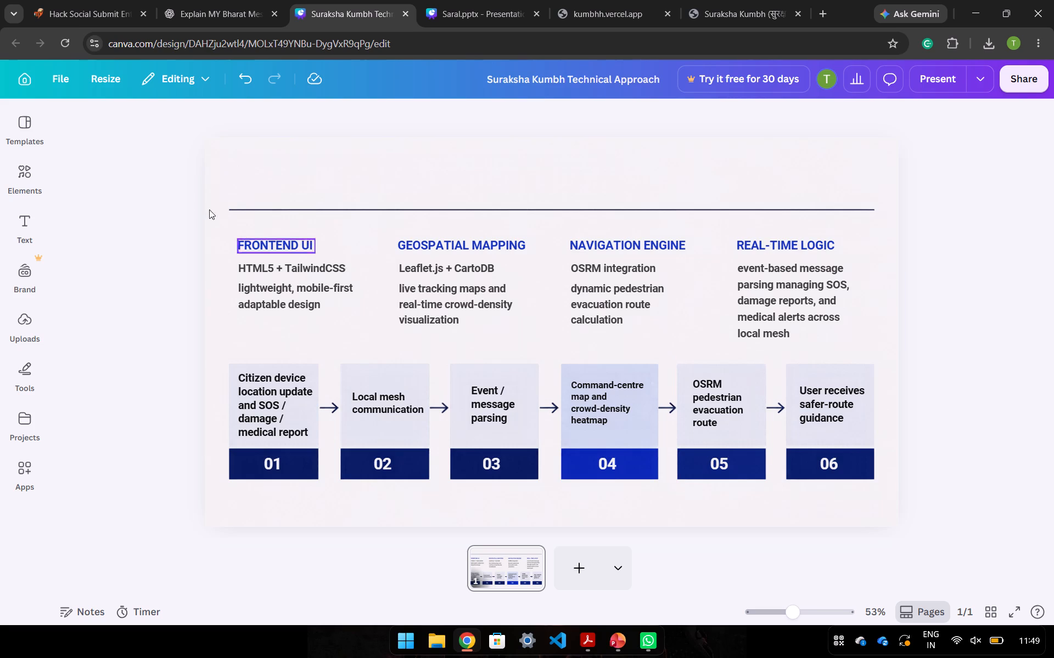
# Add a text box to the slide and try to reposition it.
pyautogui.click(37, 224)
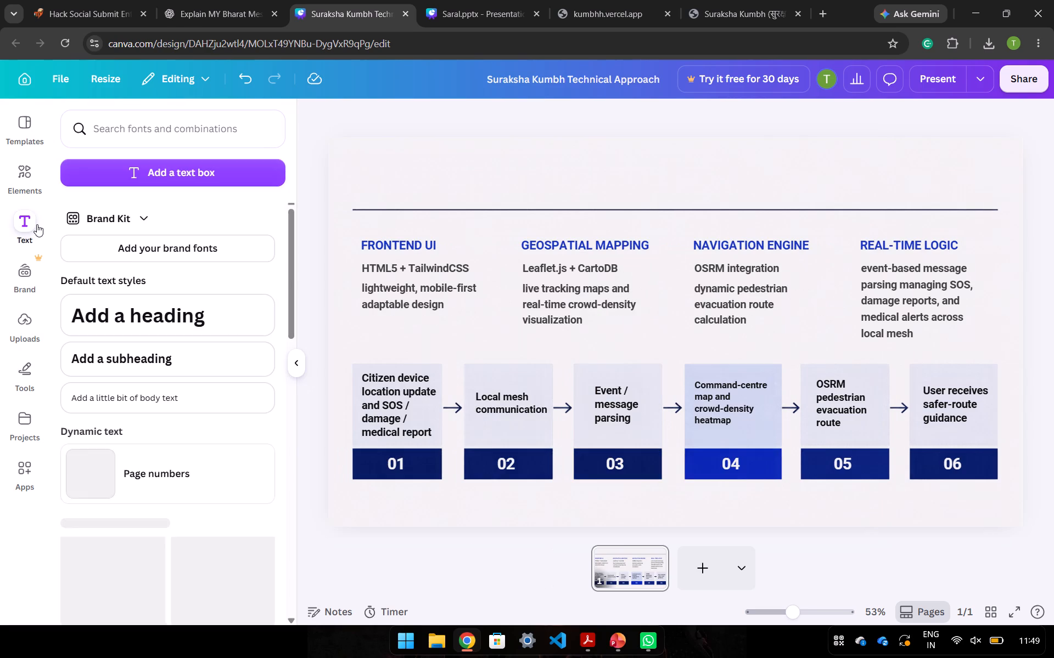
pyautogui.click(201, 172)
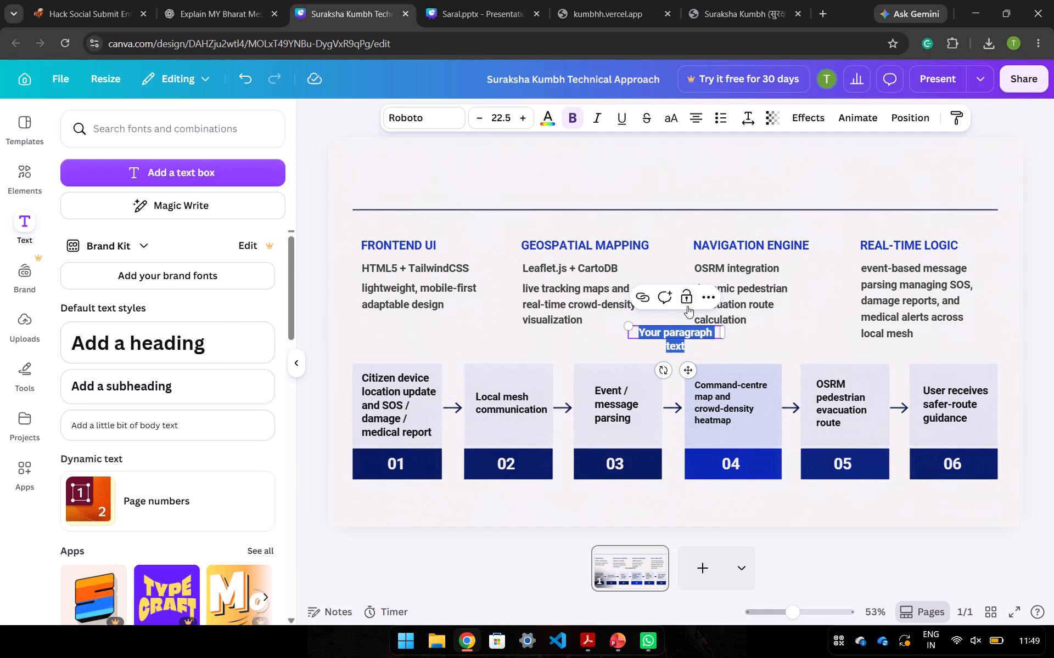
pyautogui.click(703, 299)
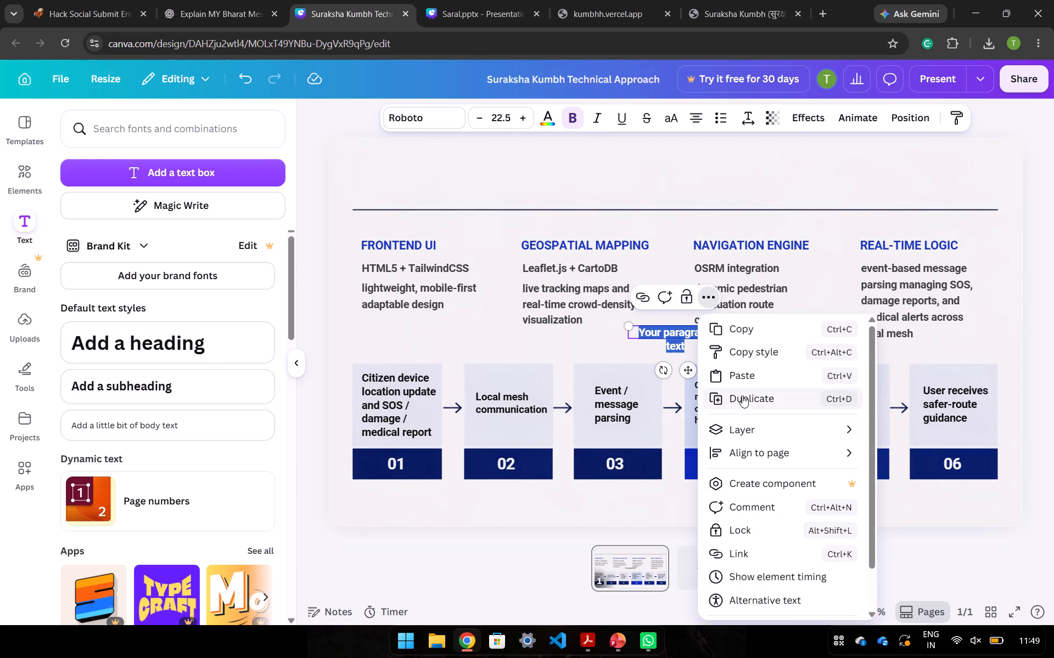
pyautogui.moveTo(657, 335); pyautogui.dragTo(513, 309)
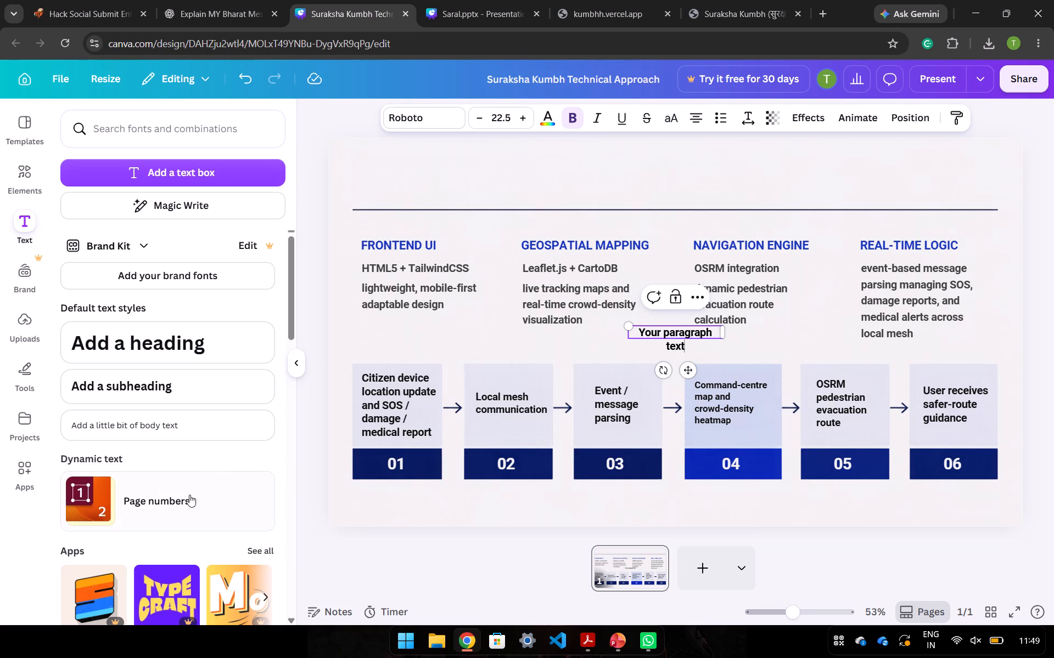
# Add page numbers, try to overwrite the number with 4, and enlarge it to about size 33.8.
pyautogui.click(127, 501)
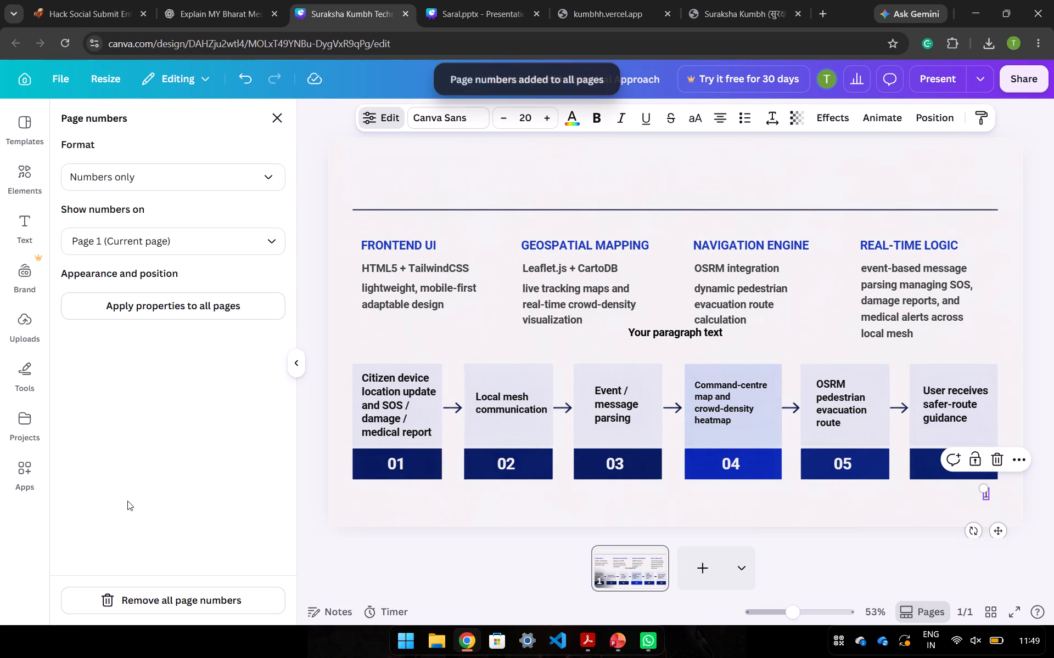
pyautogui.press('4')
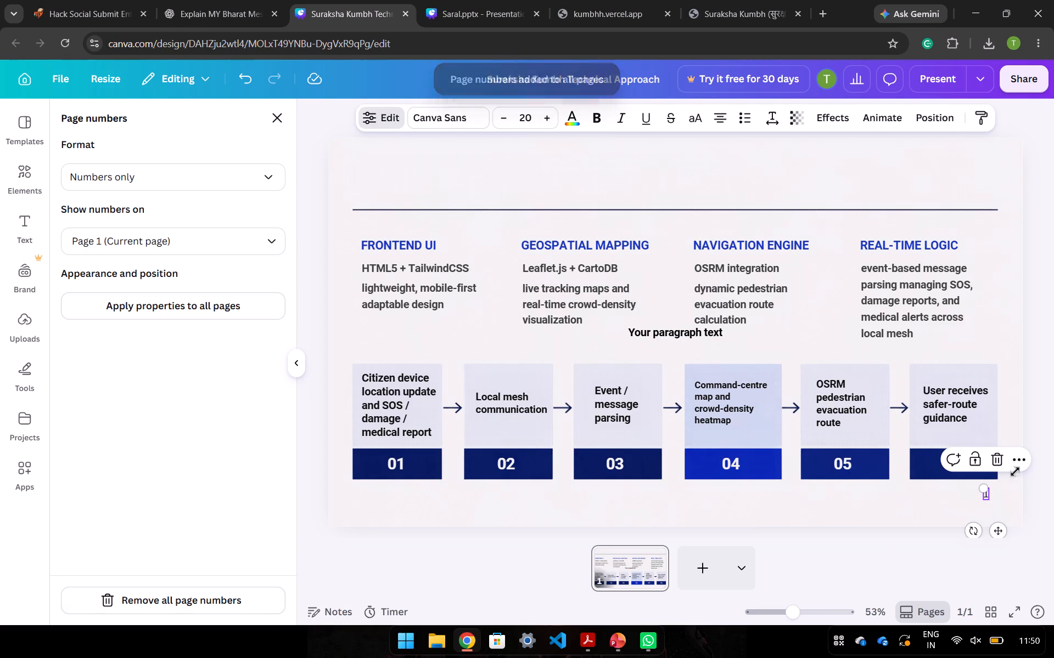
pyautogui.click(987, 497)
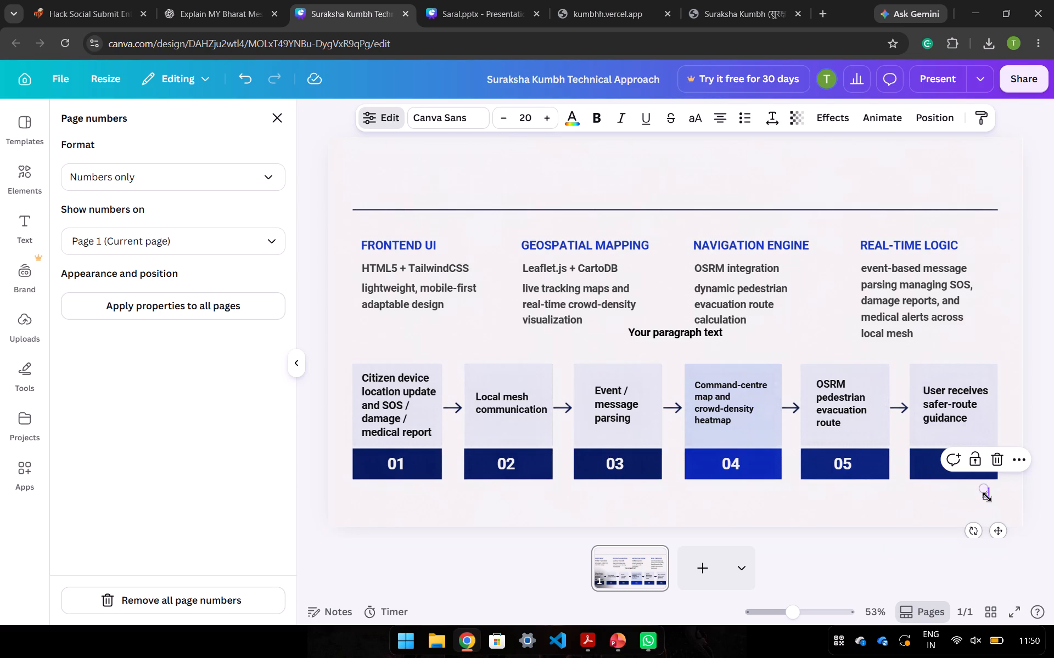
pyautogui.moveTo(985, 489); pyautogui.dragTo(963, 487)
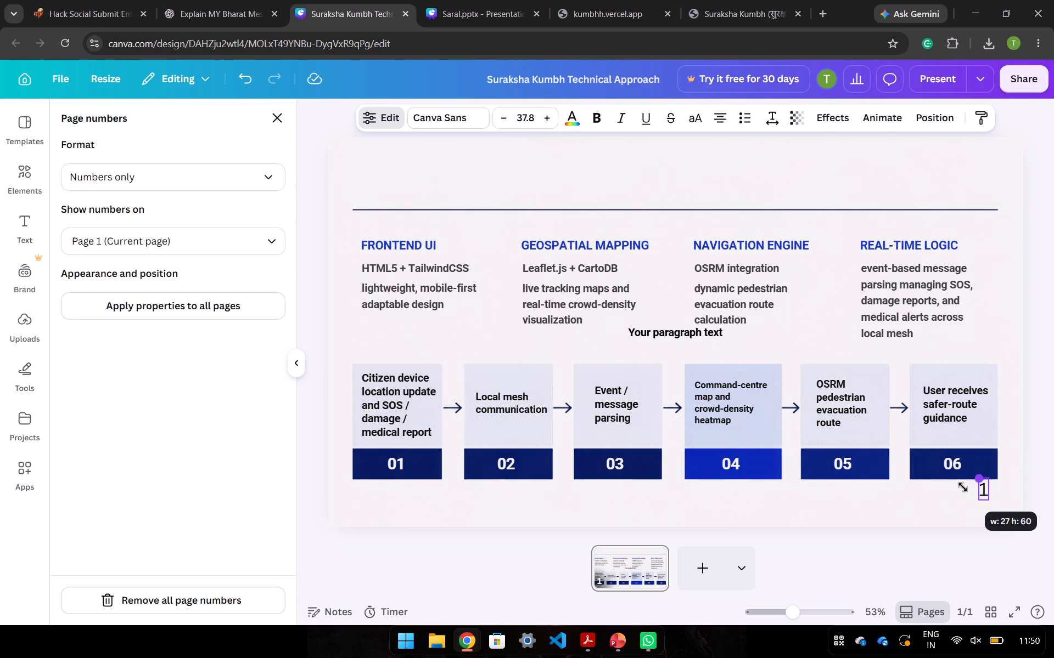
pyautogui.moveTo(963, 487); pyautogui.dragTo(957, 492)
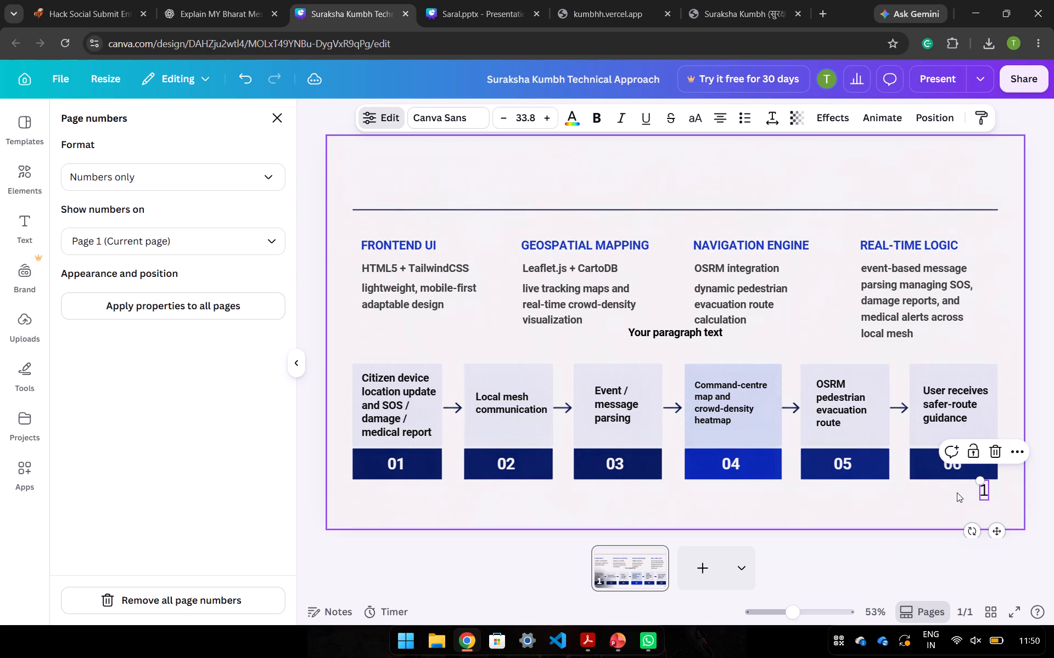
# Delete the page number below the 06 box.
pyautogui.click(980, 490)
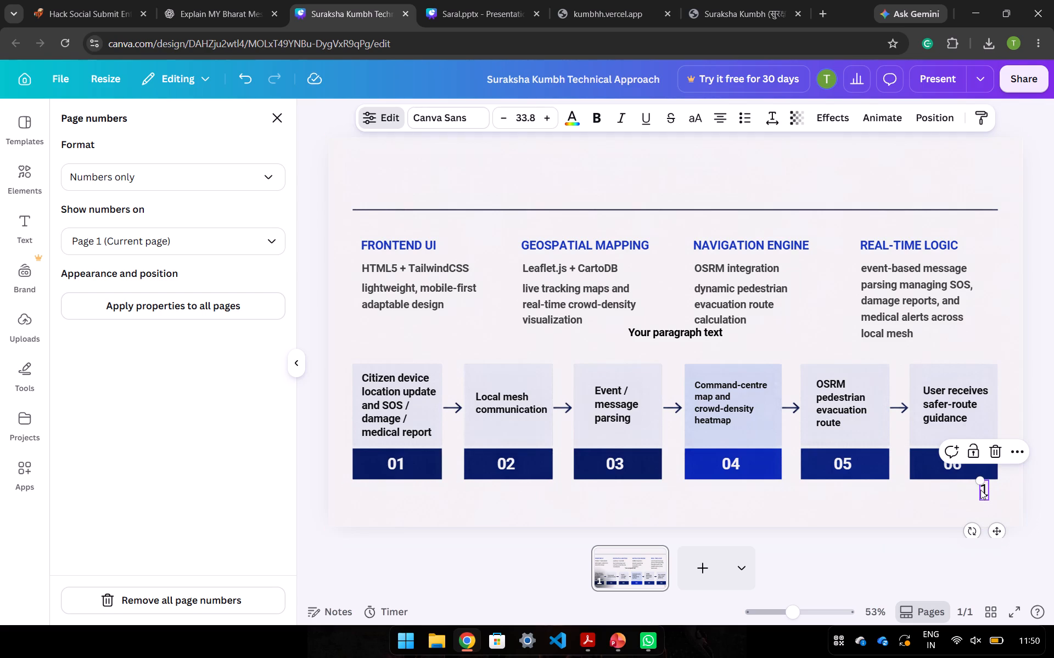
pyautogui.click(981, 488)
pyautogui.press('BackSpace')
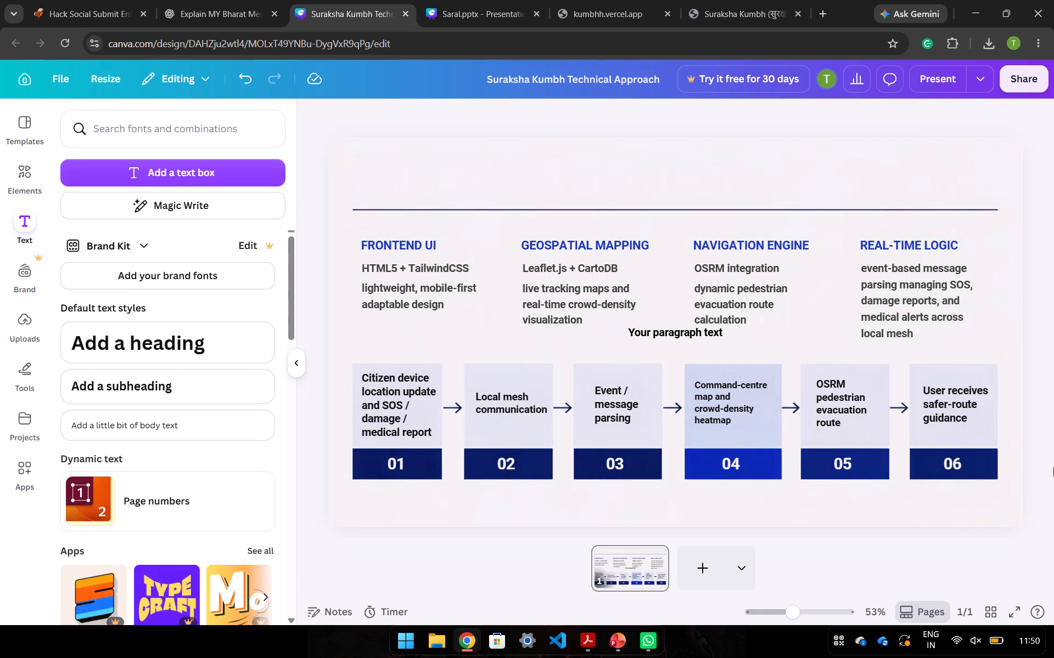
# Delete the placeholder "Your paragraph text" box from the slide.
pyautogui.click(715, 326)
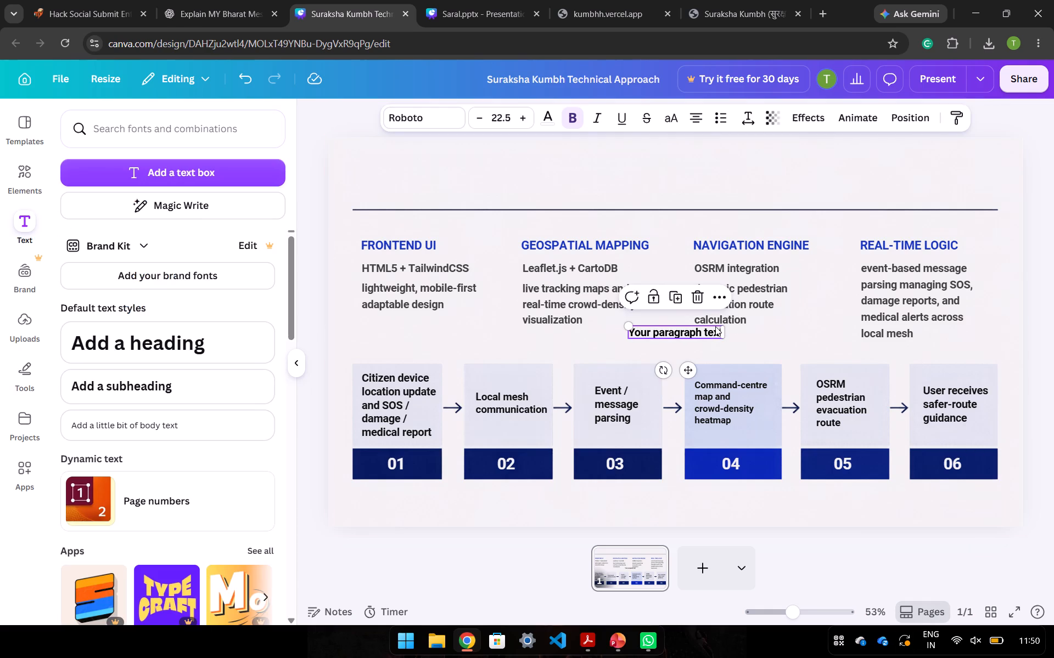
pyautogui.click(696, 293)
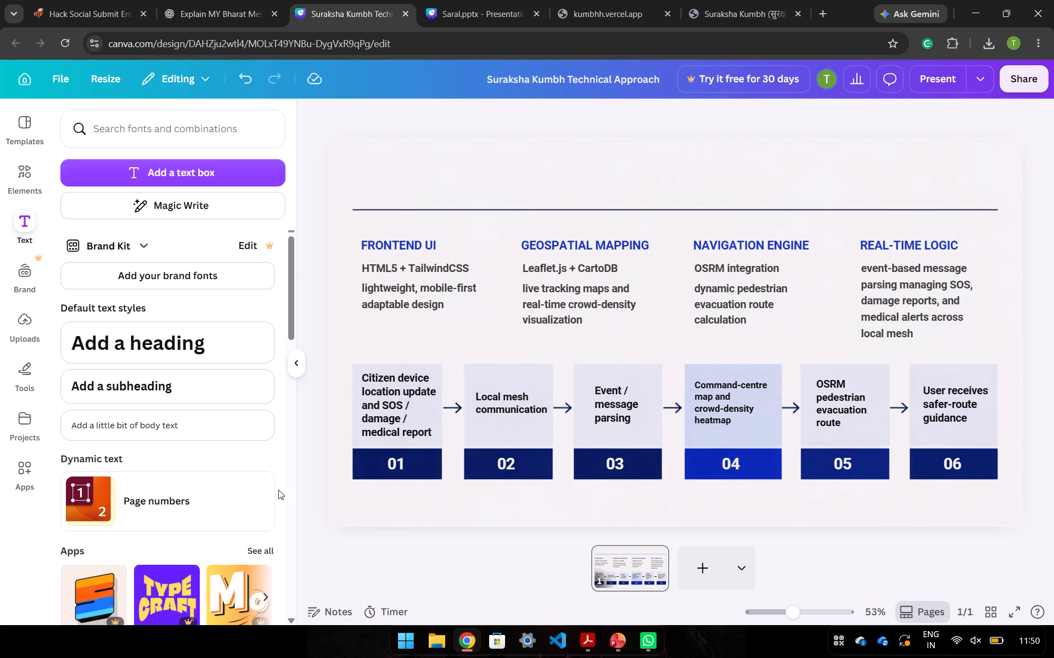
# Add page numbers again, enlarging the number to about size 45.5 and placing it just below the 06 box.
pyautogui.click(59, 507)
pyautogui.click(75, 507)
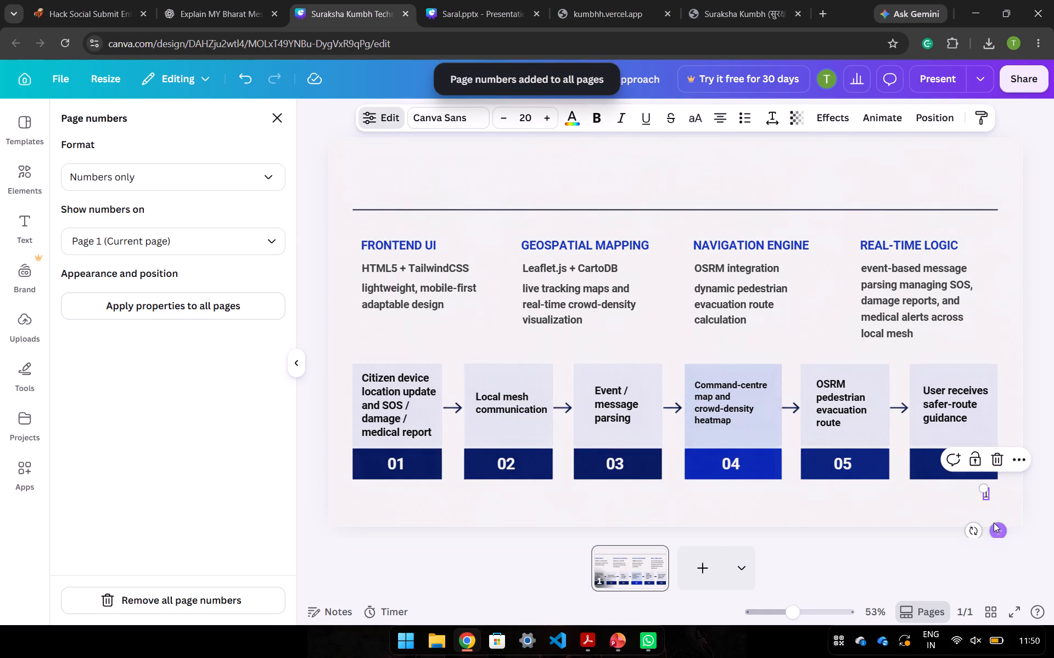
pyautogui.moveTo(983, 490); pyautogui.dragTo(951, 484)
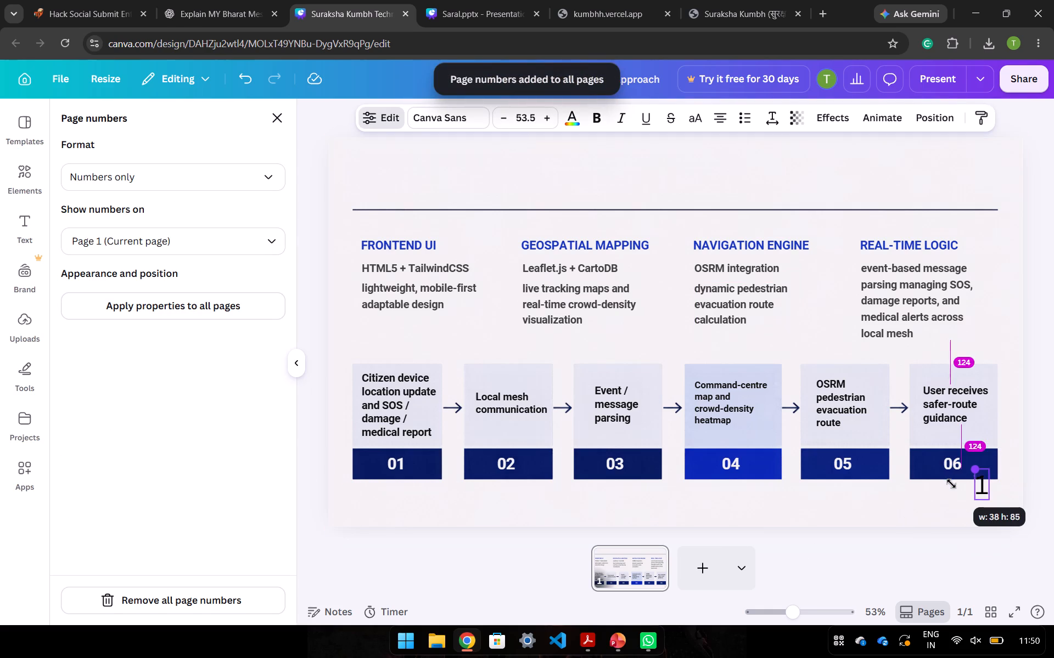
pyautogui.moveTo(951, 484); pyautogui.dragTo(952, 486)
pyautogui.moveTo(982, 487); pyautogui.dragTo(988, 502)
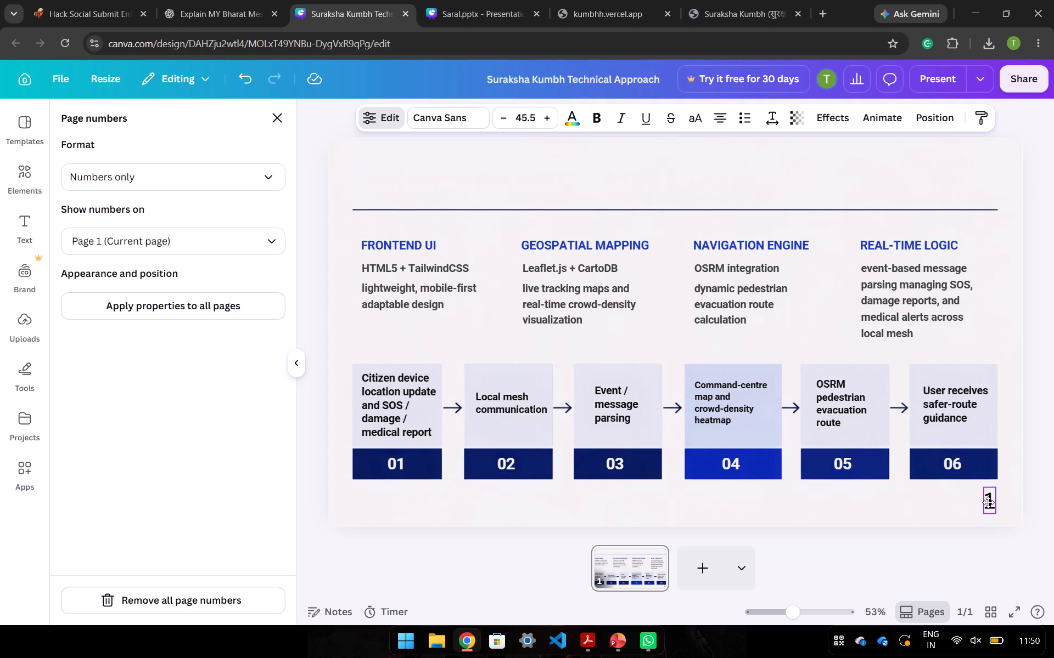
pyautogui.moveTo(988, 502); pyautogui.dragTo(988, 502)
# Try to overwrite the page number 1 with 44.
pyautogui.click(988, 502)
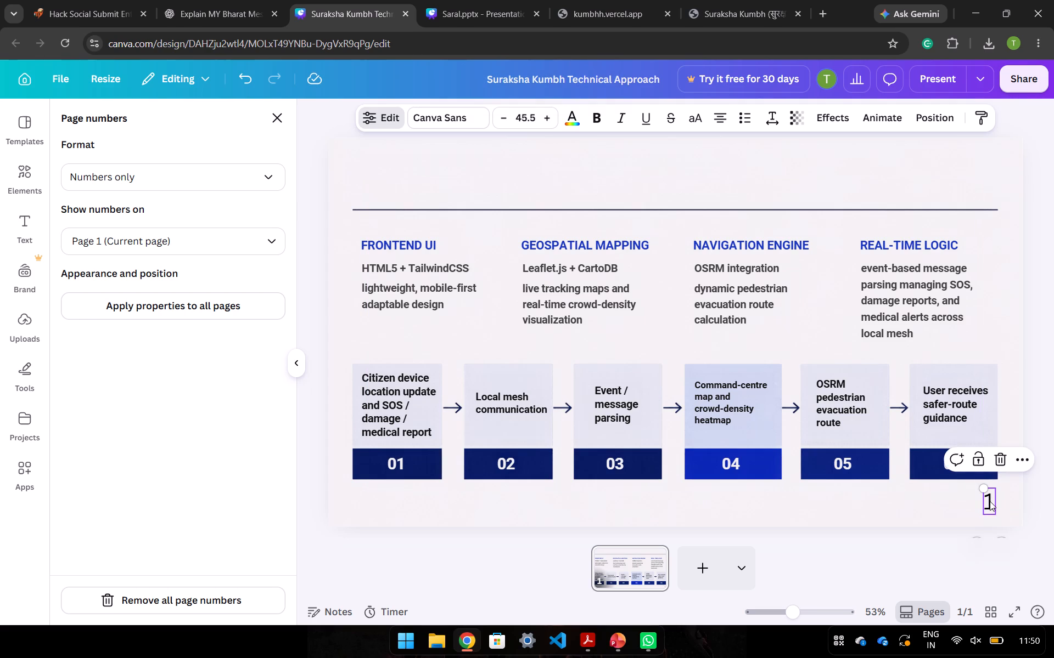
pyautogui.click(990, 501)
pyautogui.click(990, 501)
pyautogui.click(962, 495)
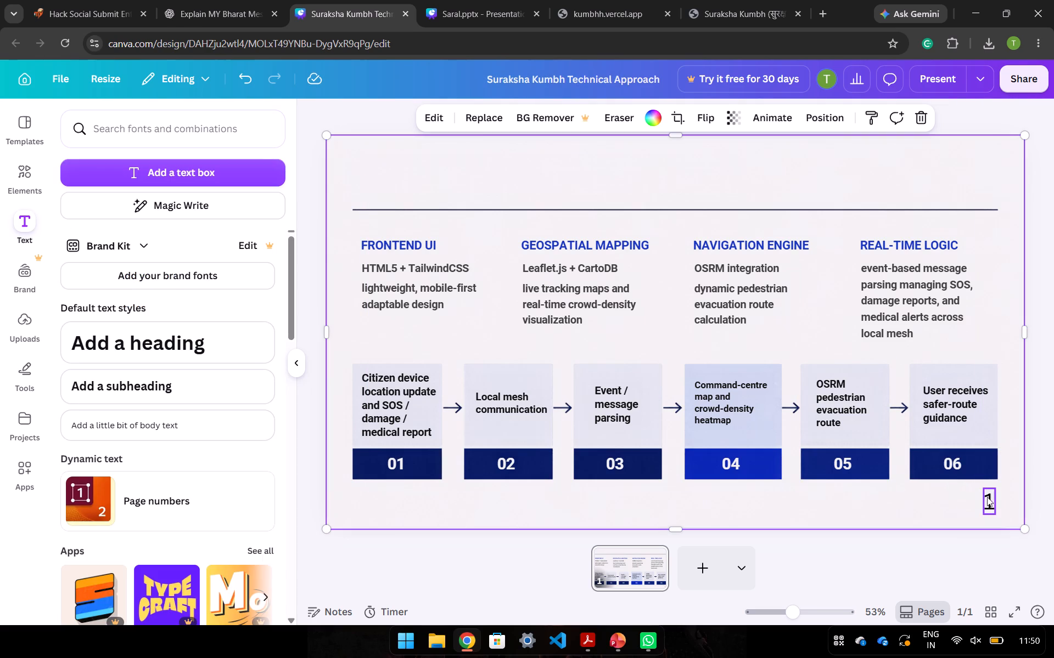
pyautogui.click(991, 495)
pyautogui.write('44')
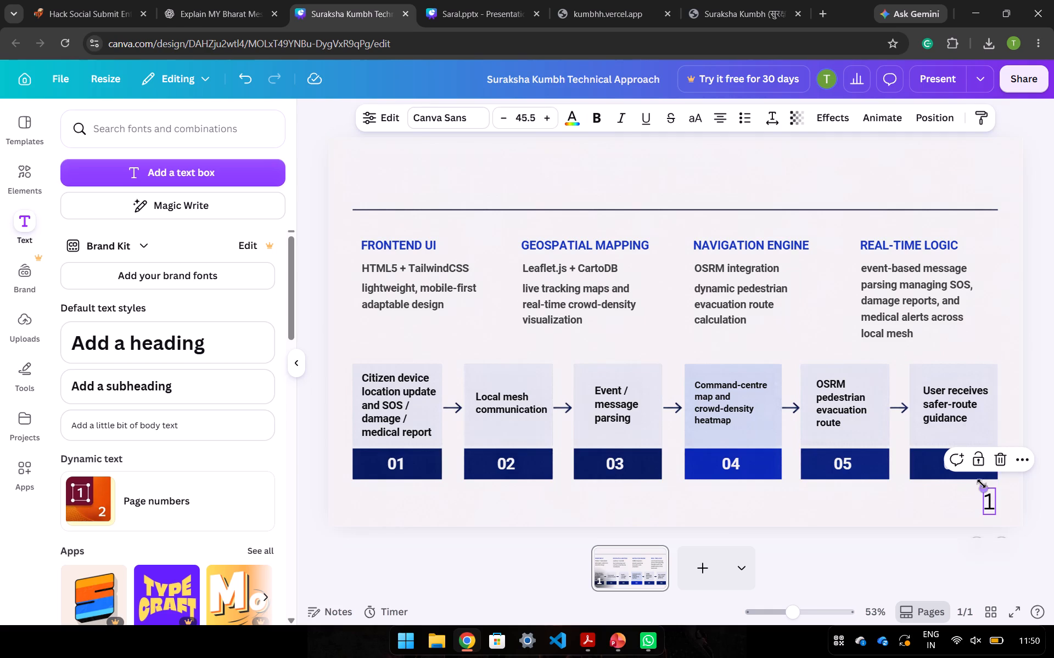
# Enlarge the page number to about size 118 and move it to the slide's bottom-right corner.
pyautogui.moveTo(985, 489); pyautogui.dragTo(916, 470)
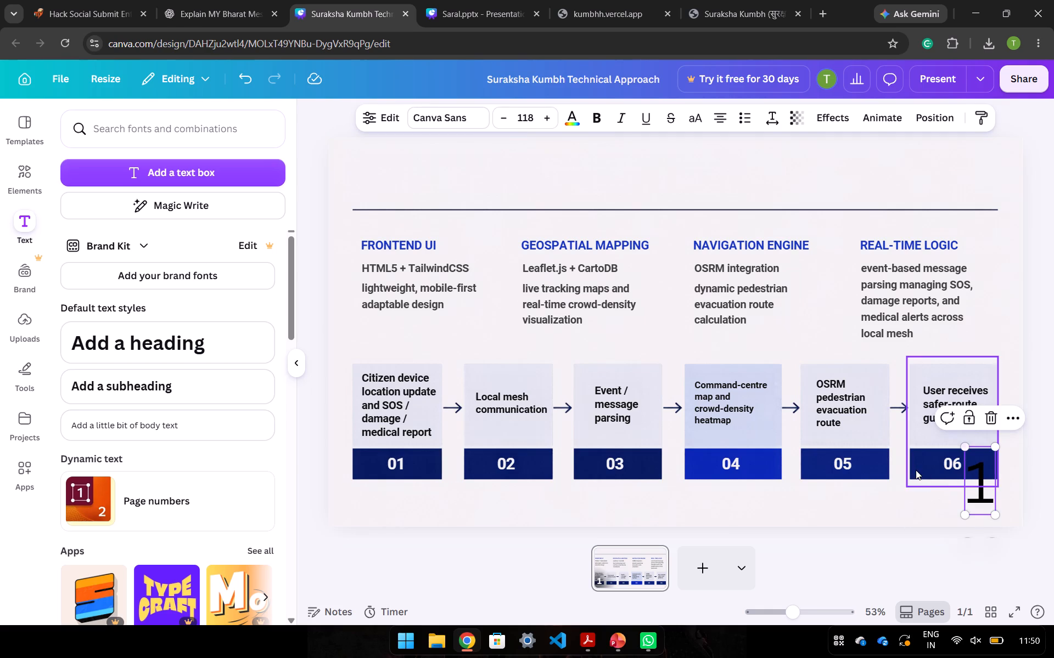
pyautogui.click(985, 490)
pyautogui.moveTo(985, 490); pyautogui.dragTo(988, 504)
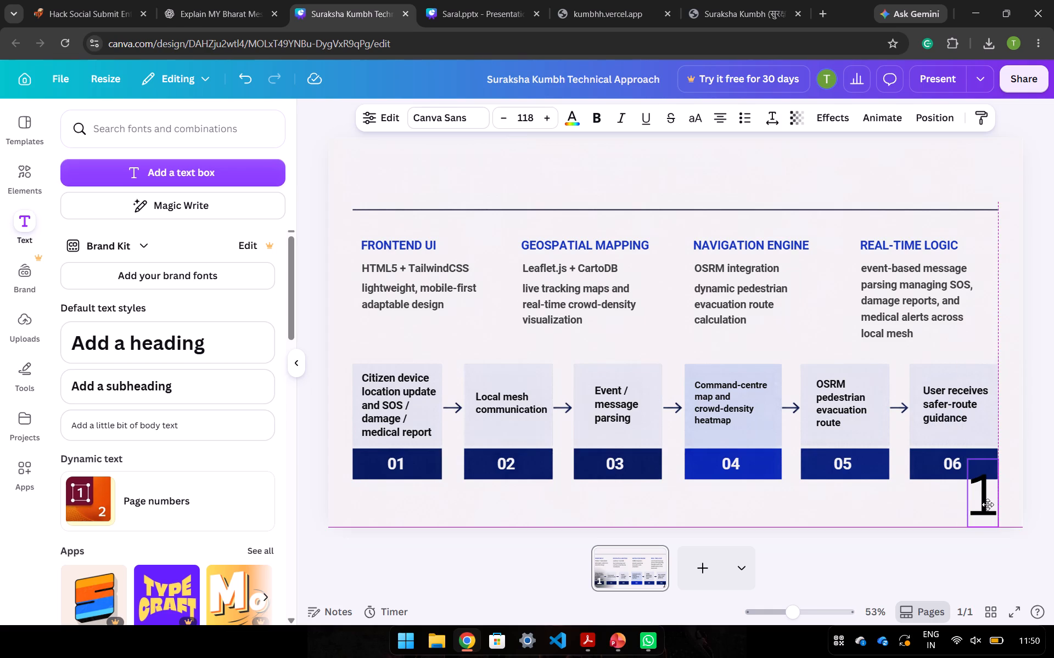
pyautogui.moveTo(988, 504); pyautogui.dragTo(990, 504)
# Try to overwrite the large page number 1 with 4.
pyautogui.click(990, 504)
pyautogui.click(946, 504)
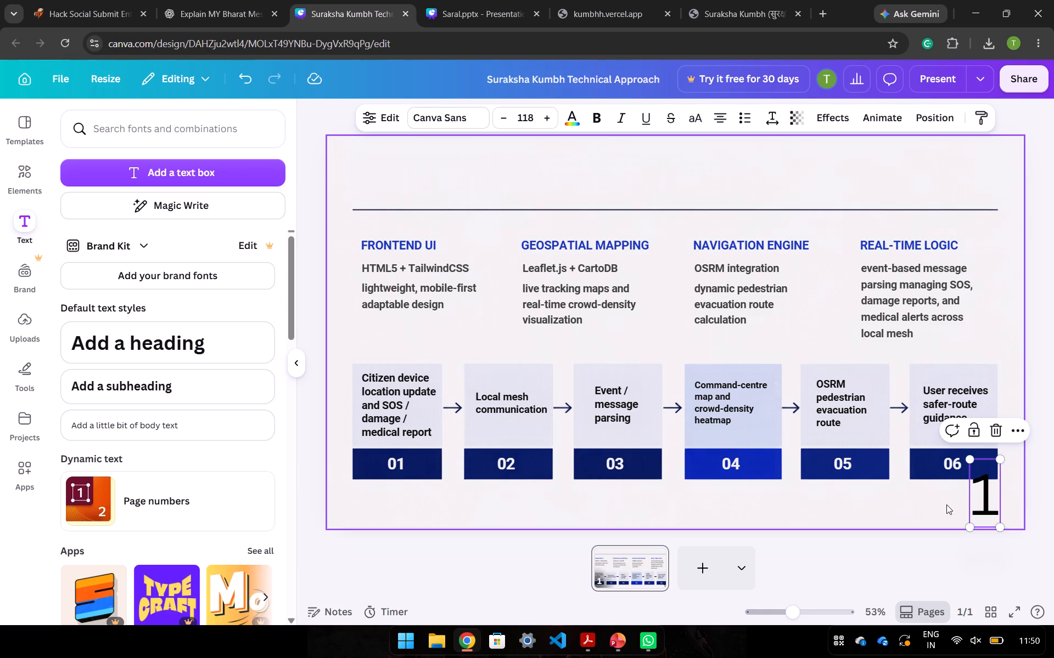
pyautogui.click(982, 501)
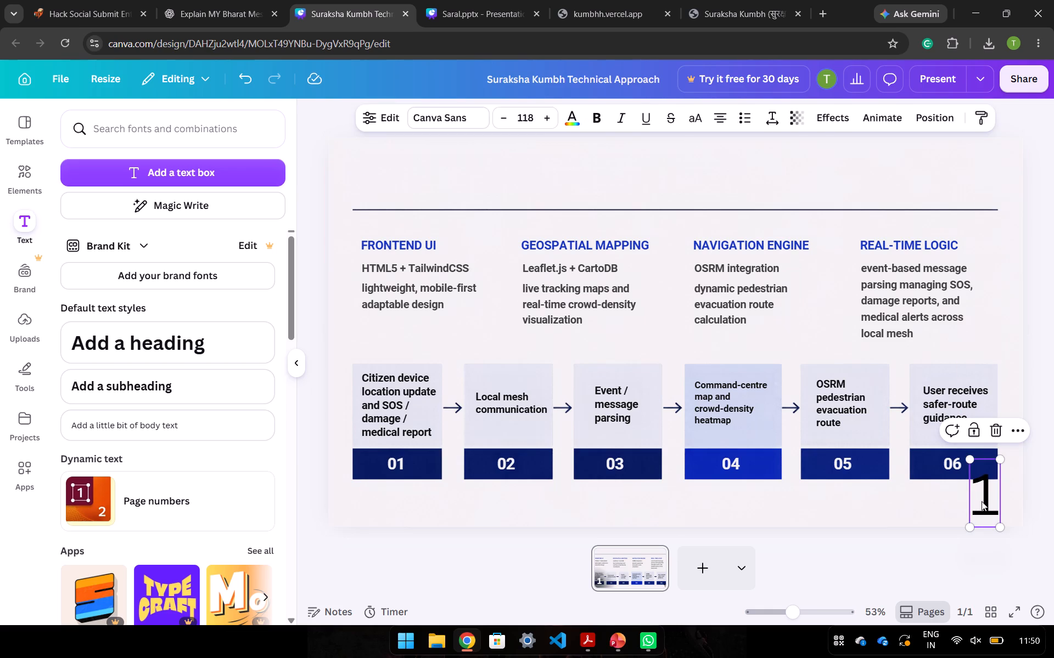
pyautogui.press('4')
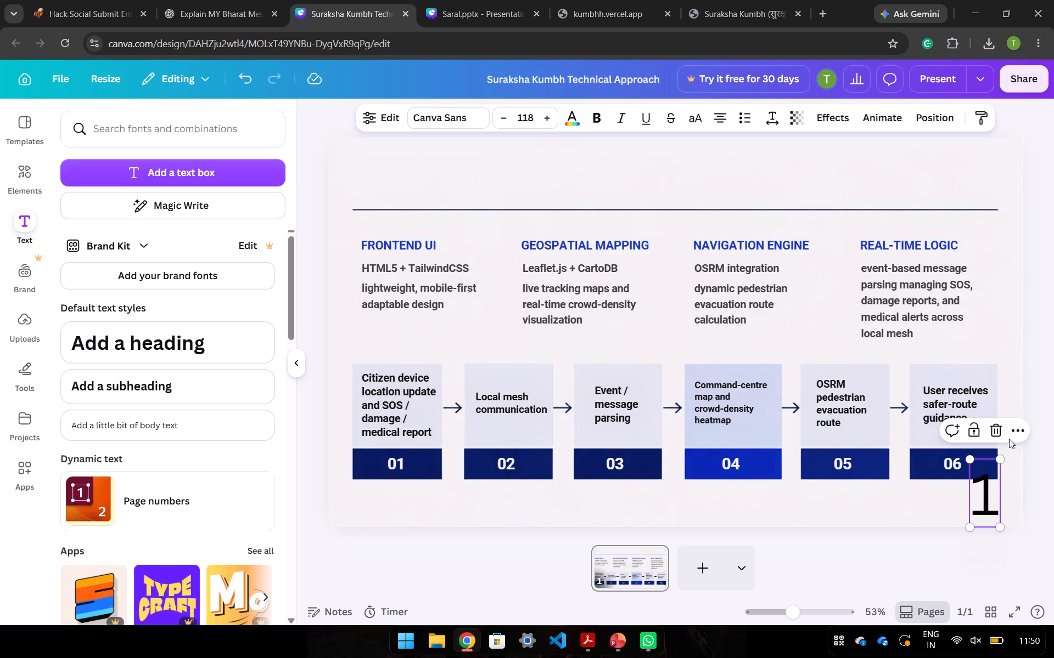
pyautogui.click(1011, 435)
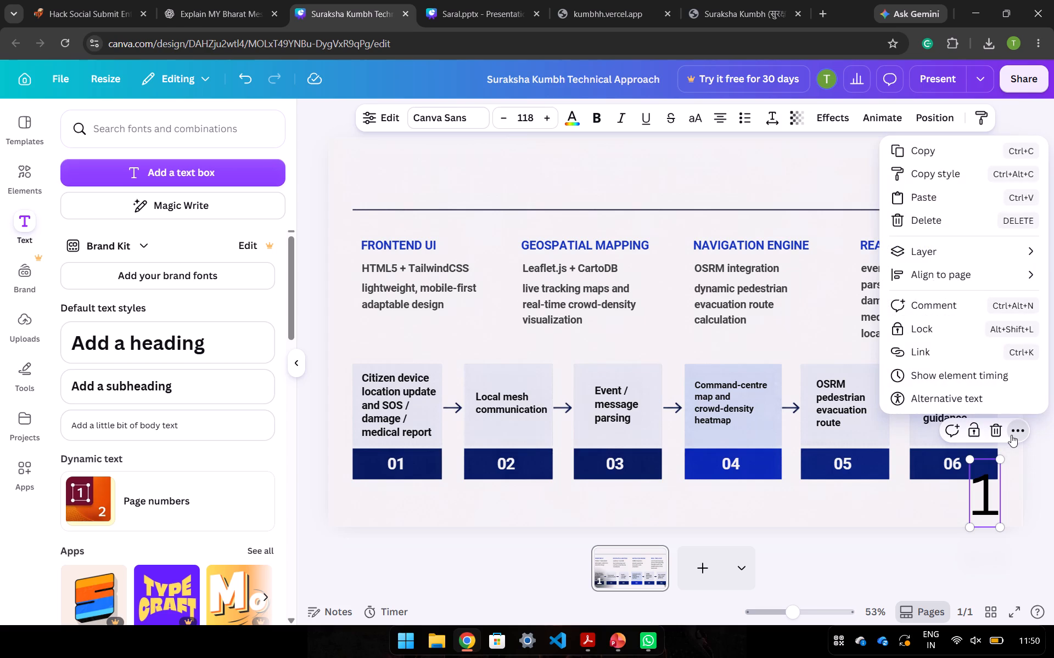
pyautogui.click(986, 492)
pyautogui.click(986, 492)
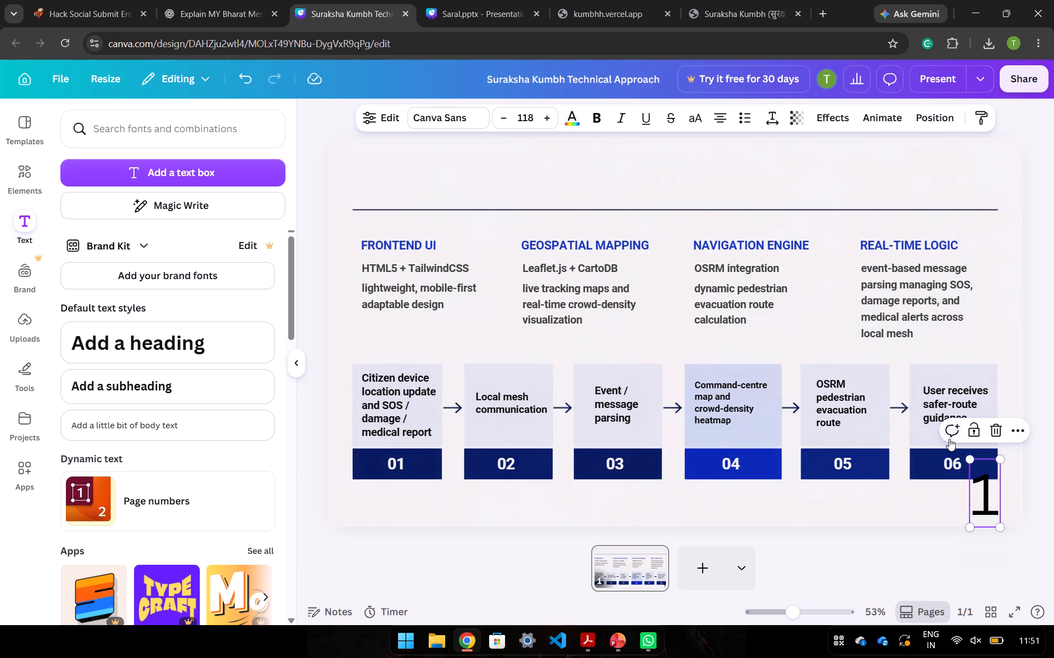
# Delete the large page number 1 from the slide's bottom-right corner.
pyautogui.click(986, 484)
pyautogui.click(996, 432)
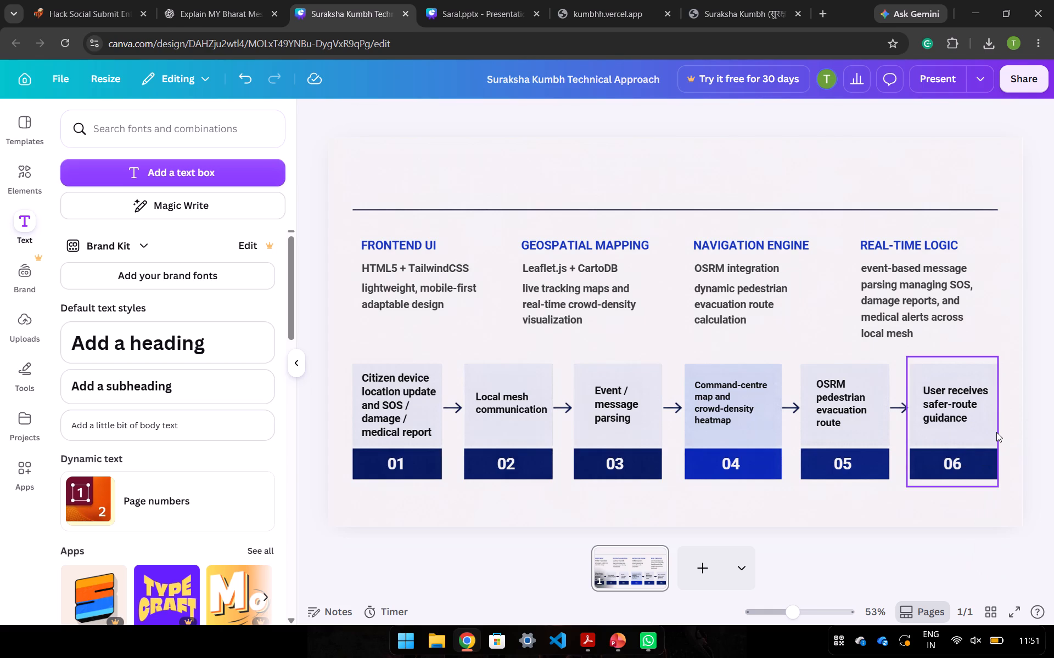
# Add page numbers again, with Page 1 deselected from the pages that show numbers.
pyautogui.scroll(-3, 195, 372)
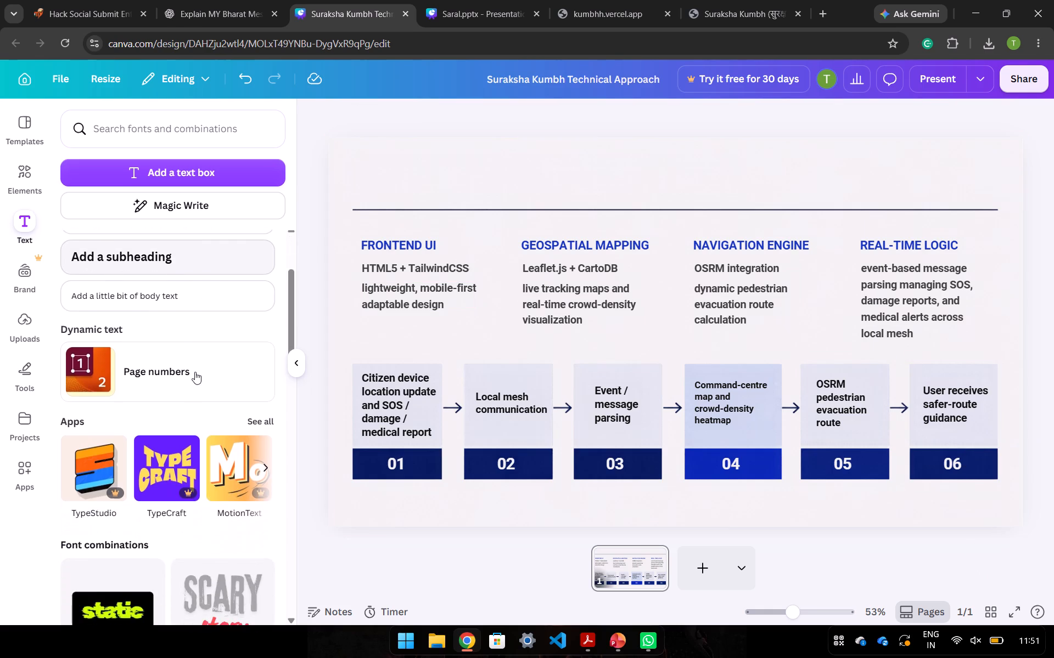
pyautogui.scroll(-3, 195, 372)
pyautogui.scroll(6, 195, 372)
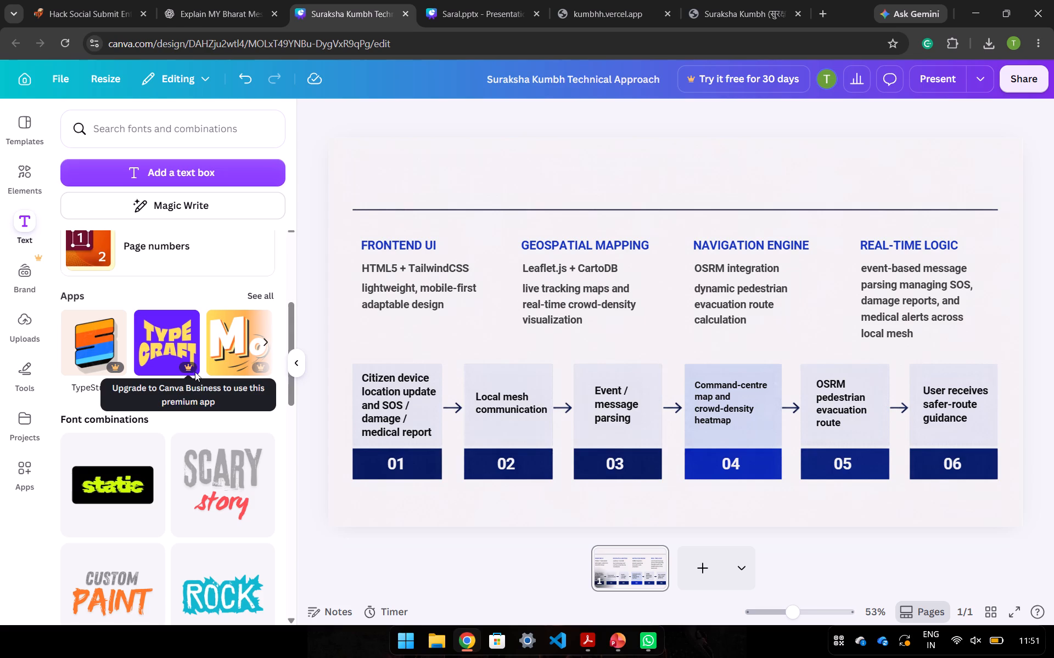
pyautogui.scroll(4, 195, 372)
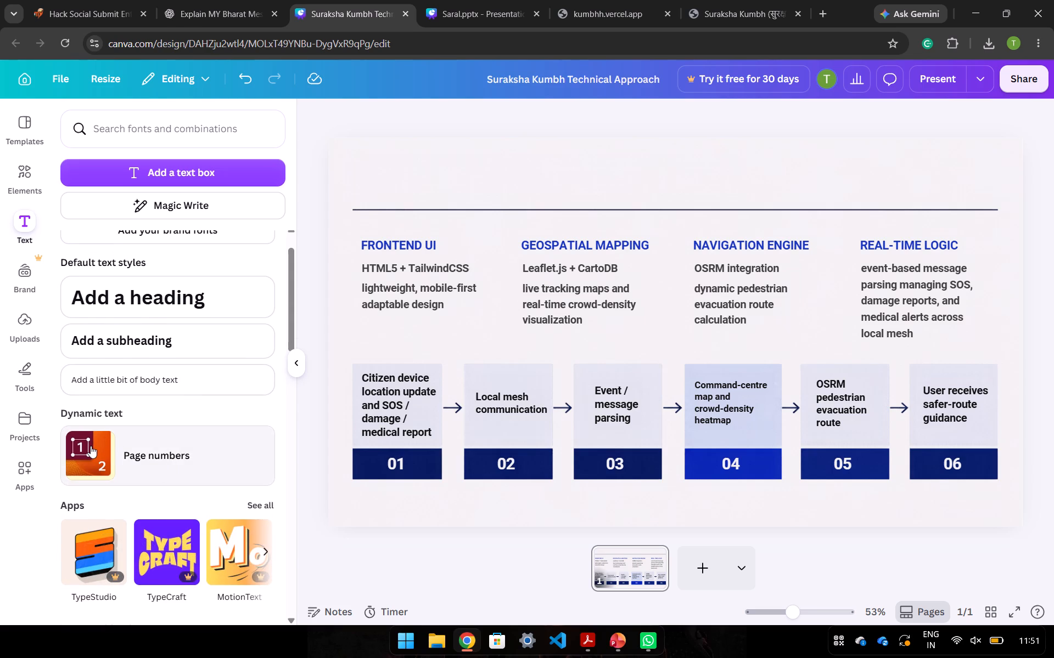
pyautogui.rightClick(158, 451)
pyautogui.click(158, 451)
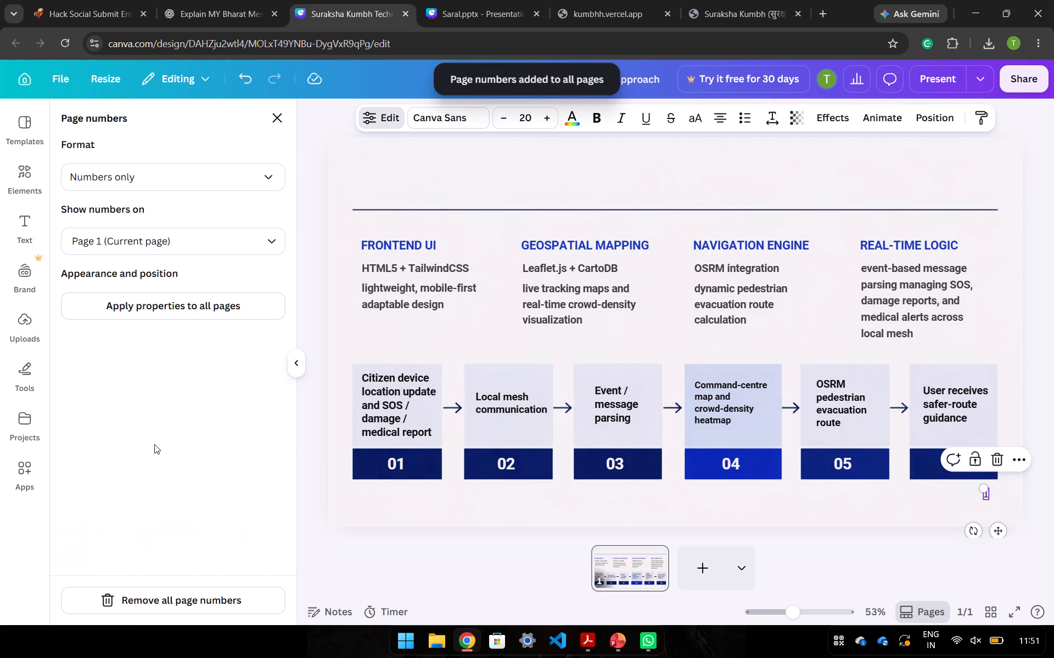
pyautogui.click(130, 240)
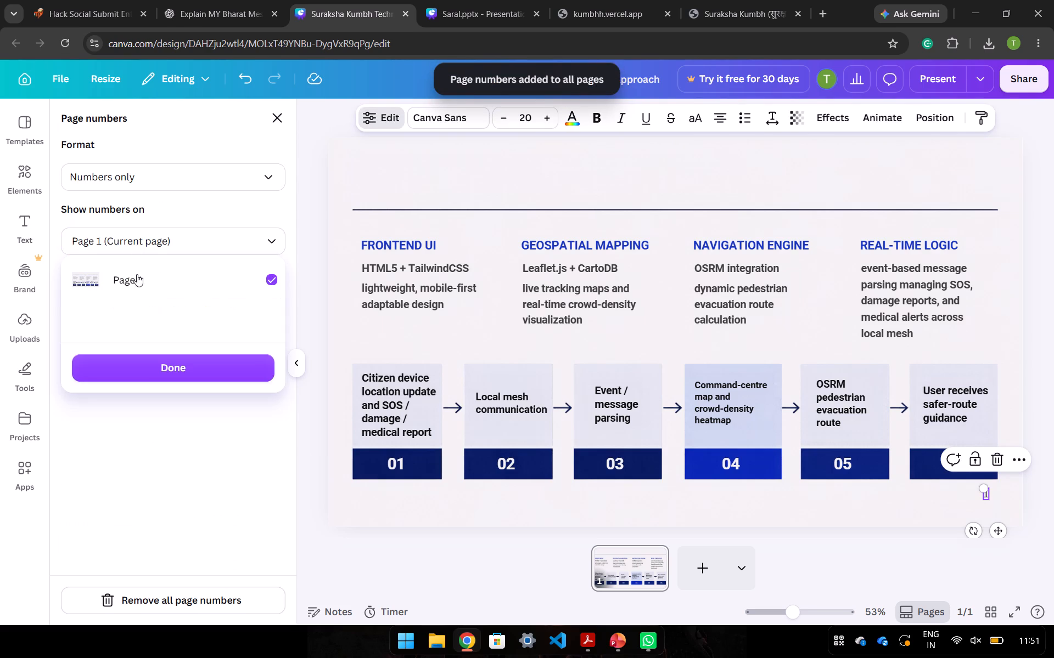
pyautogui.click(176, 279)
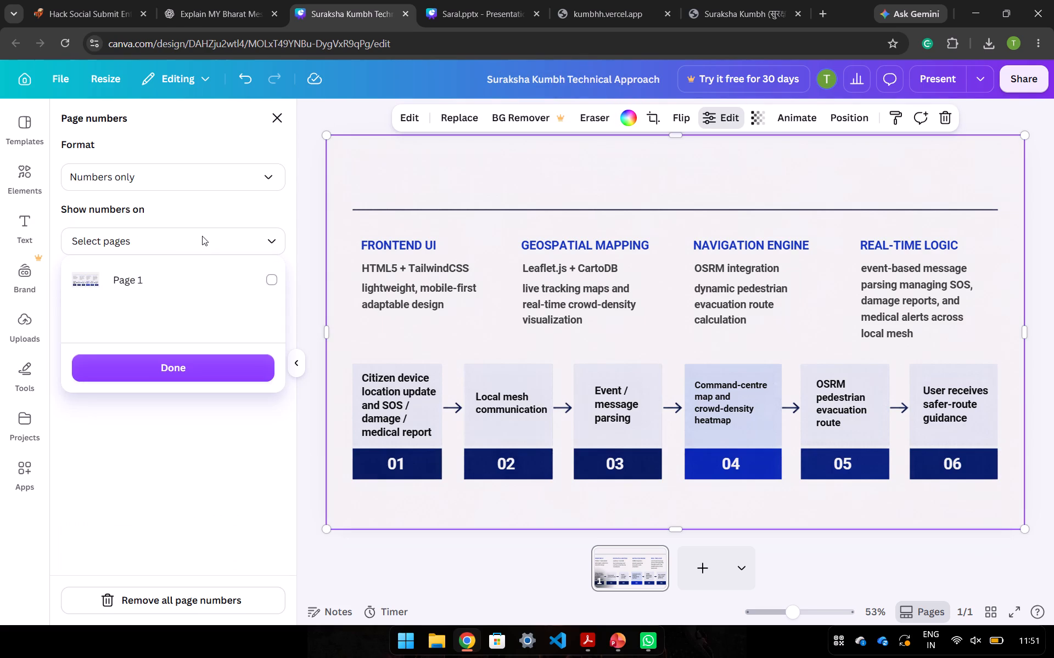
# Examine the format and page-selection options in the page number settings, and close the settings.
pyautogui.click(202, 235)
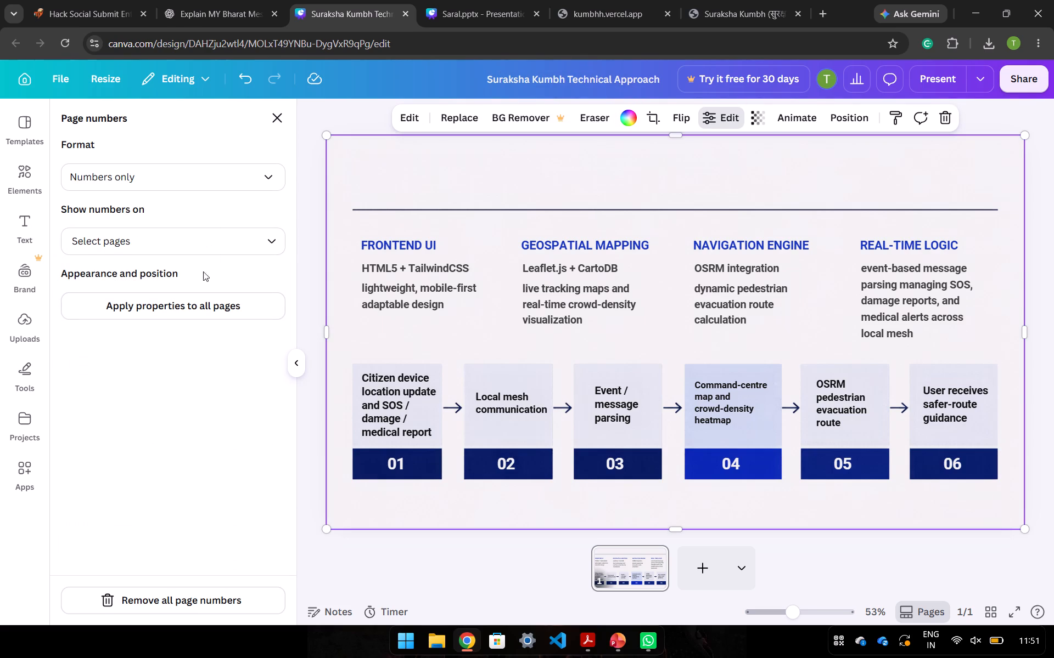
pyautogui.click(208, 240)
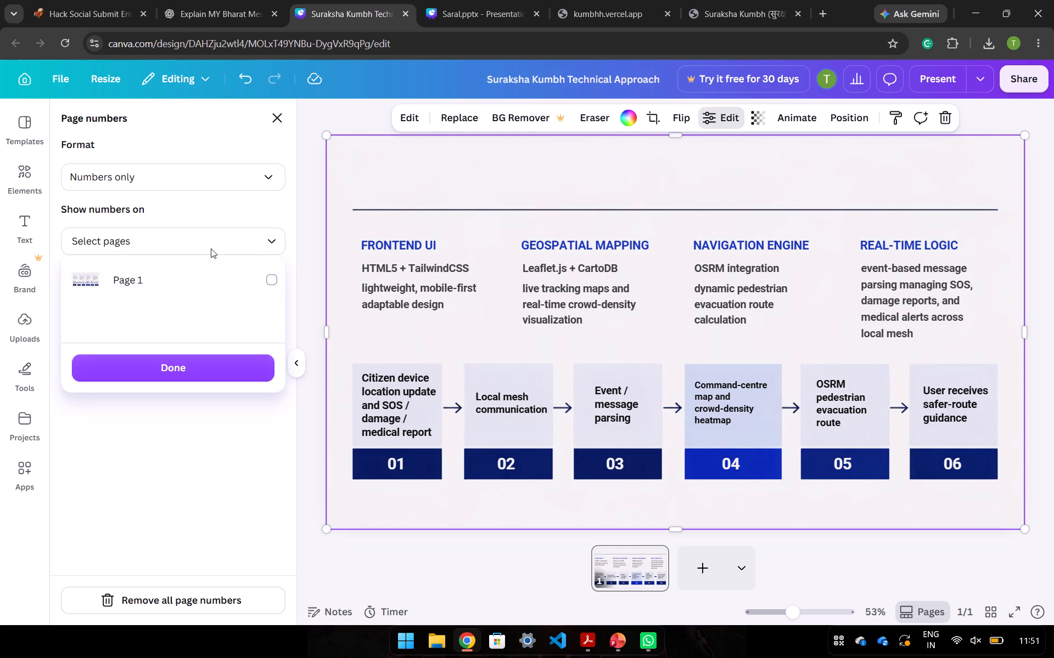
pyautogui.click(211, 248)
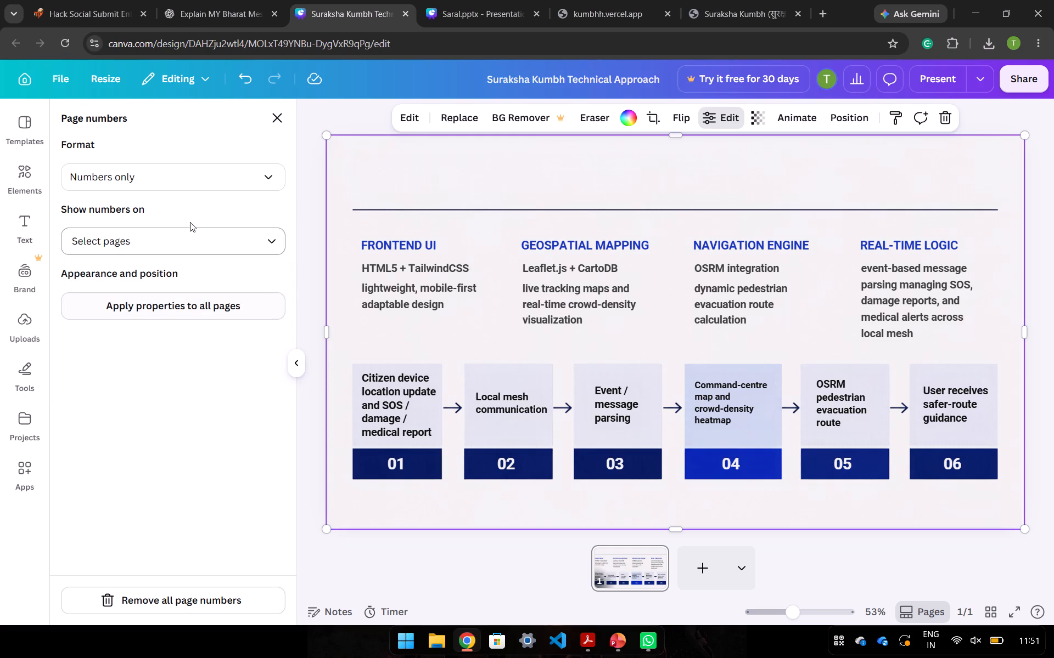
pyautogui.click(194, 185)
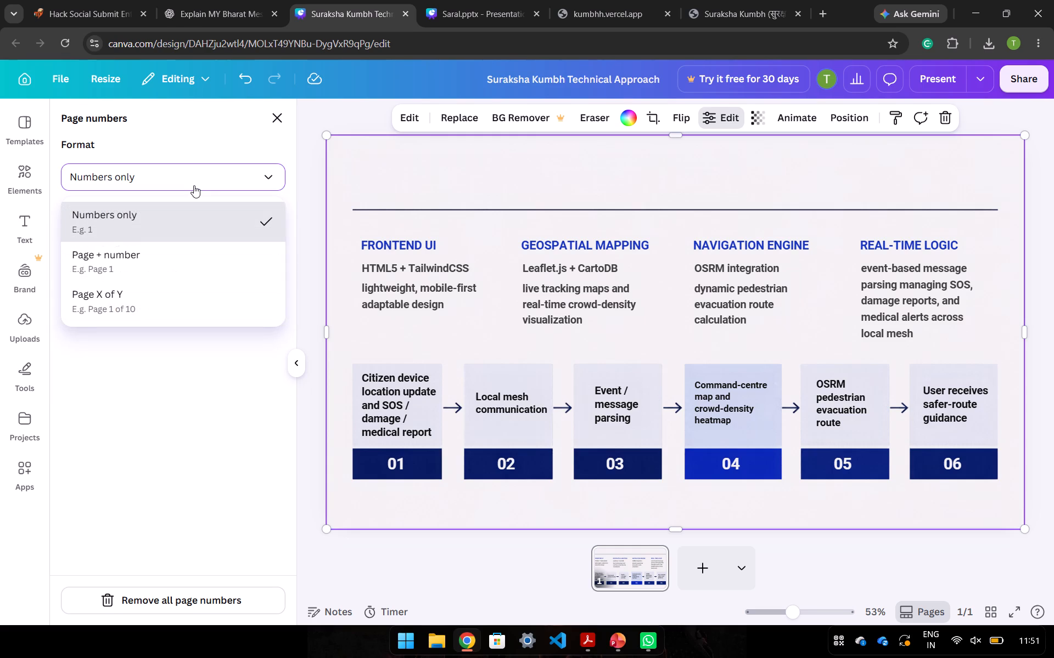
pyautogui.click(194, 185)
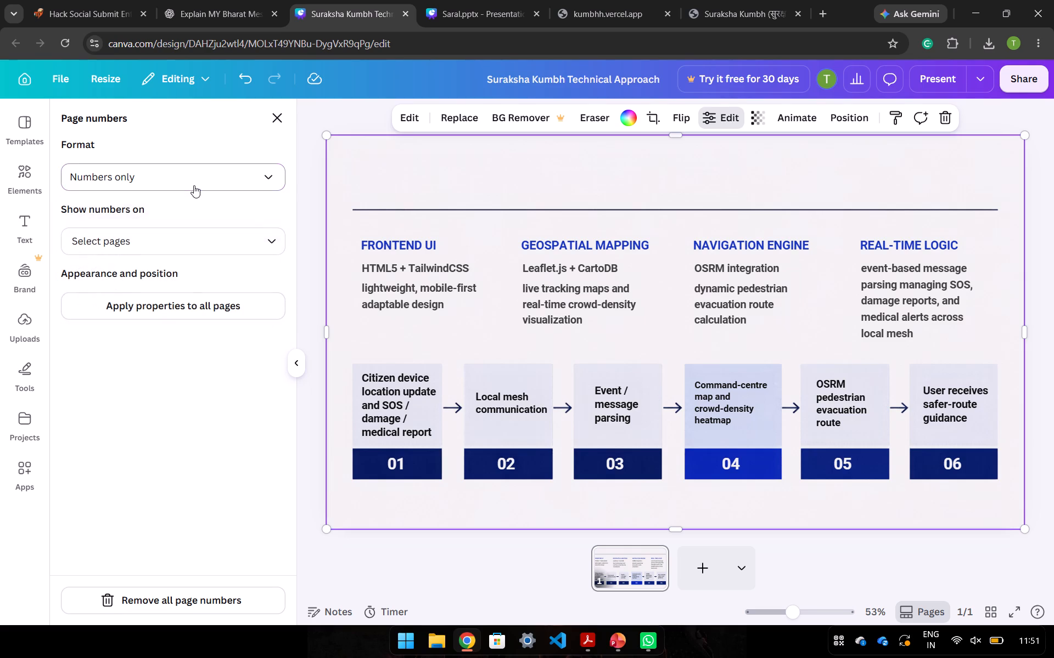
pyautogui.click(194, 185)
pyautogui.click(194, 185)
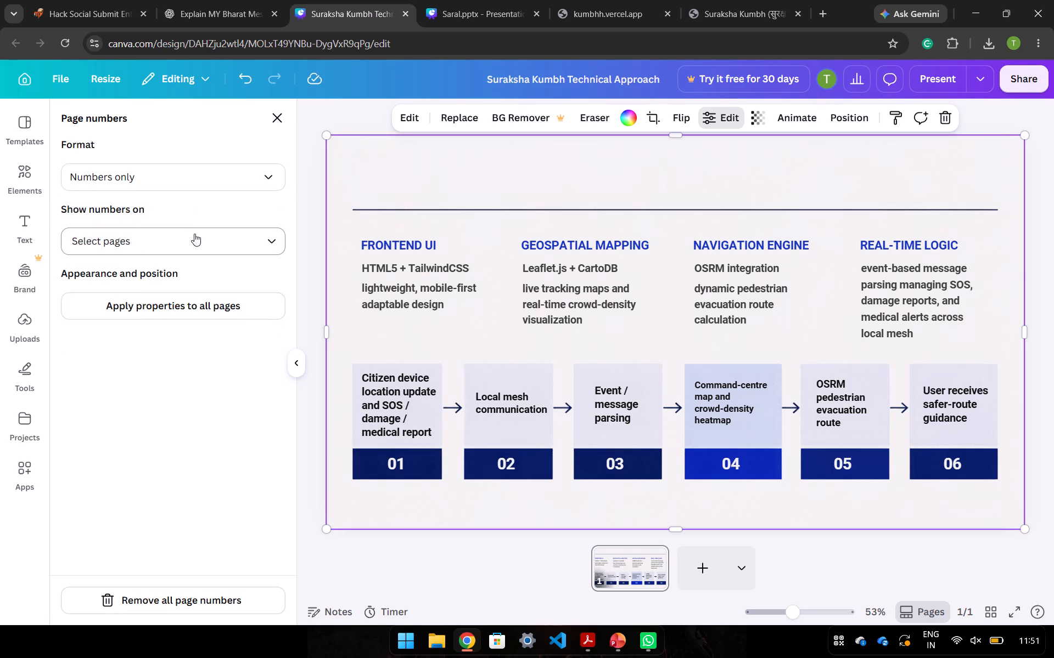
pyautogui.click(195, 235)
pyautogui.click(195, 235)
pyautogui.click(274, 111)
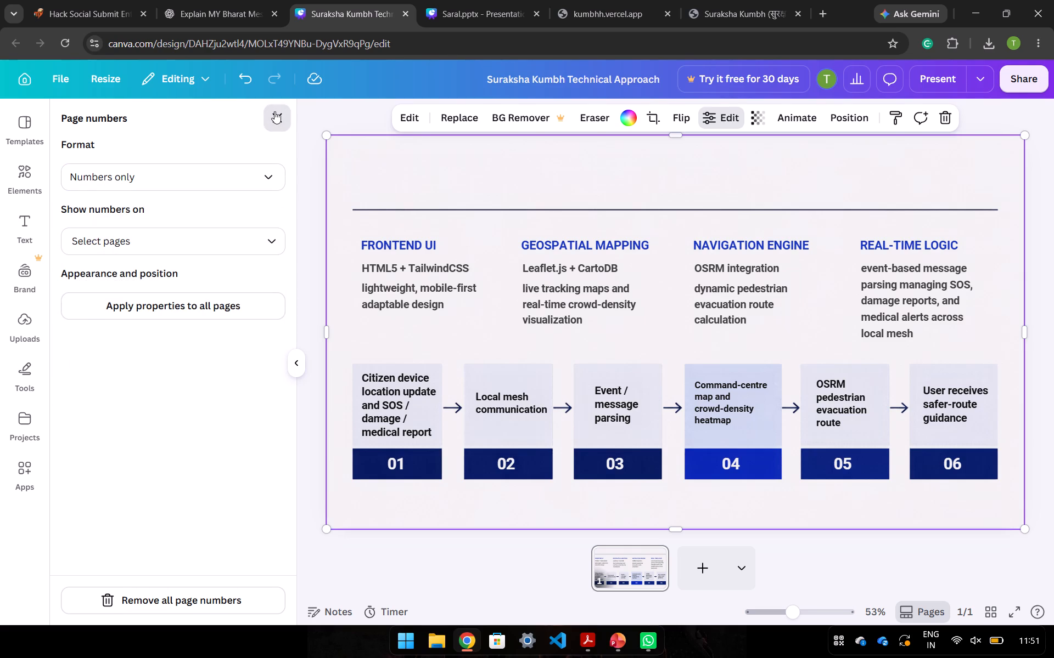
# Add a new text box to the slide and replace its placeholder text with 4.
pyautogui.click(226, 175)
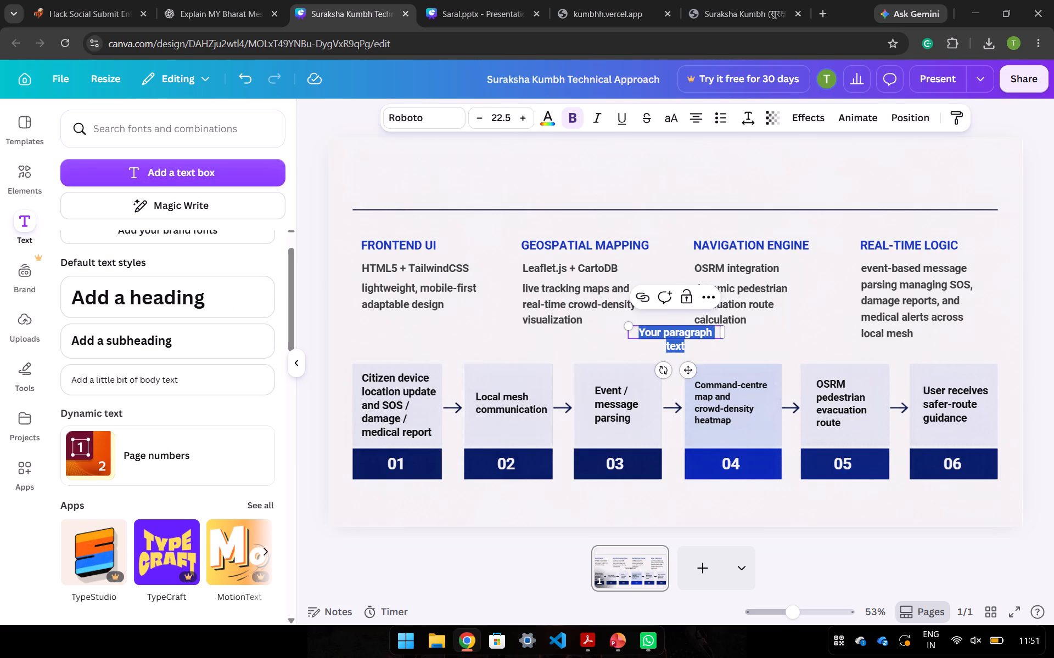
pyautogui.moveTo(651, 332); pyautogui.dragTo(743, 388)
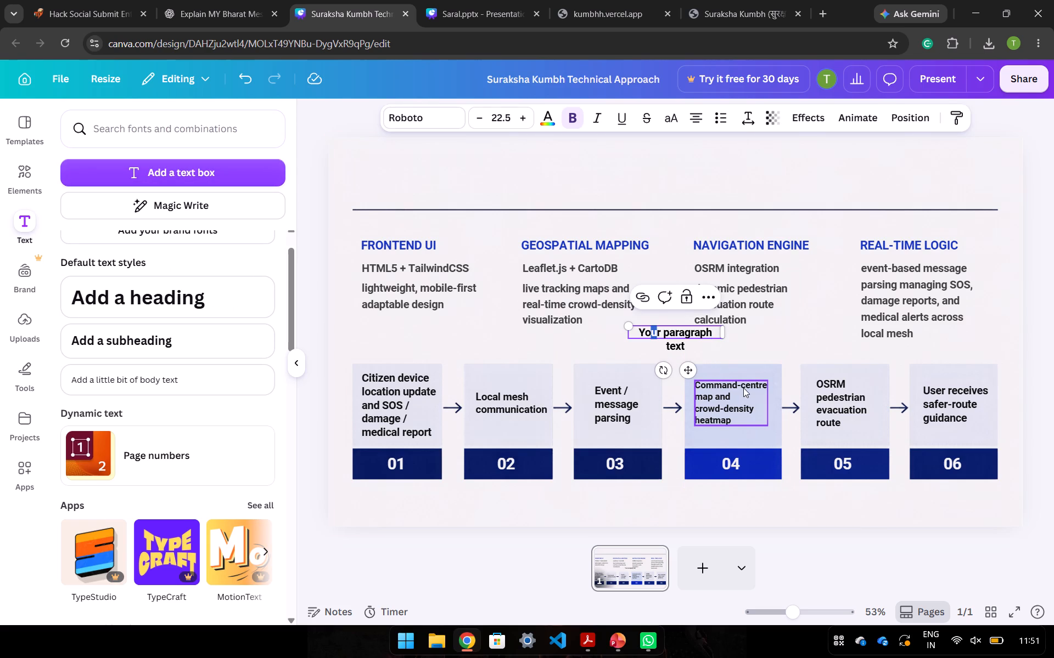
pyautogui.moveTo(743, 388); pyautogui.dragTo(751, 389)
pyautogui.press('BackSpace')
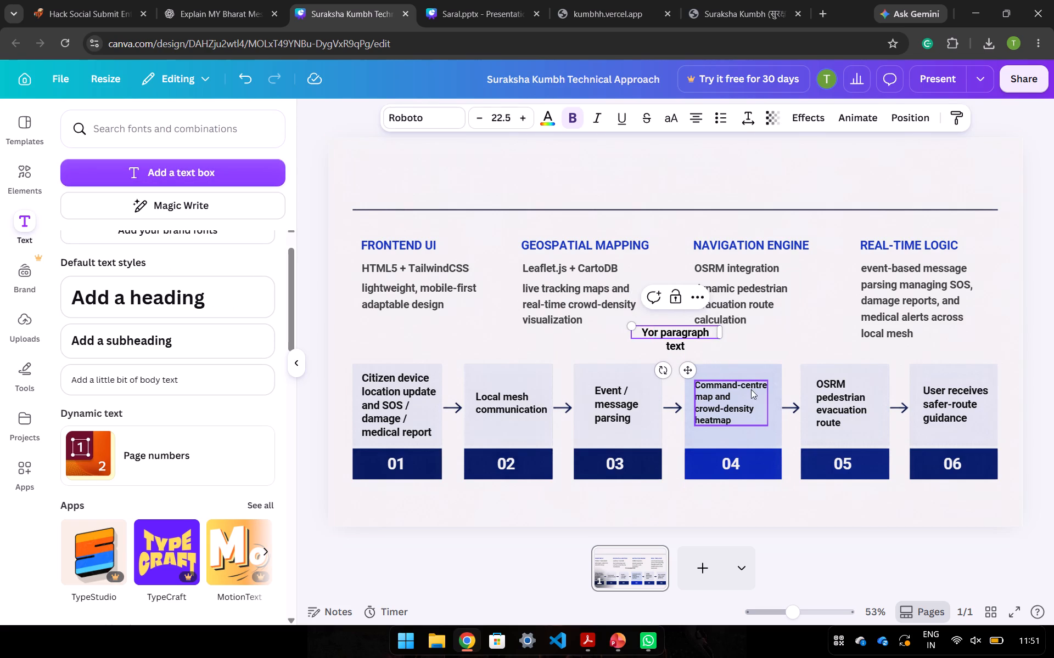
pyautogui.click(704, 348)
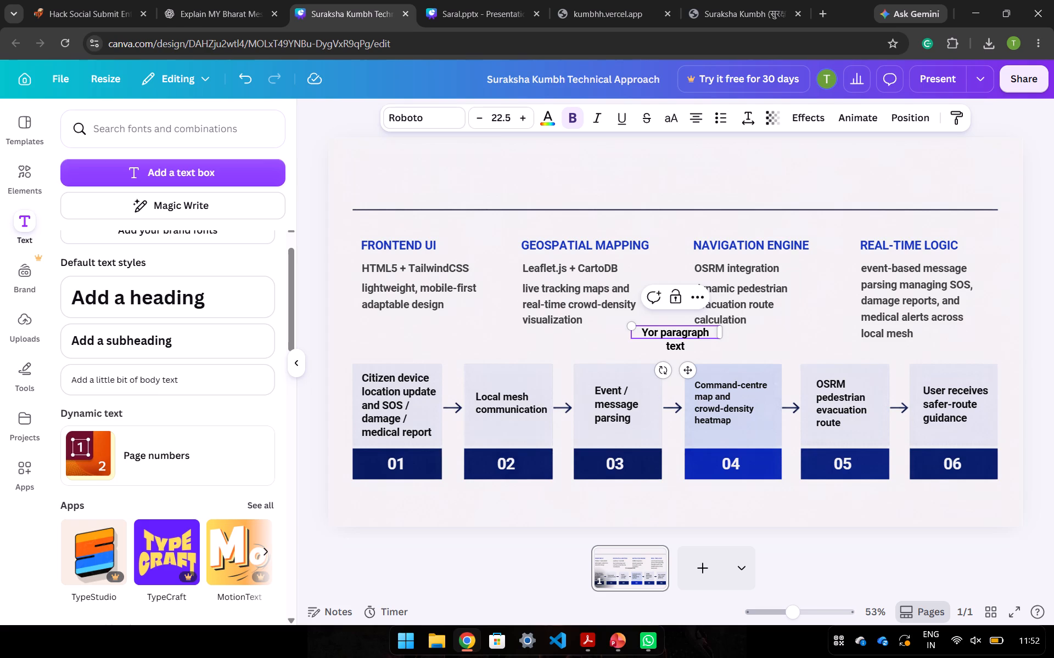
pyautogui.press('BackSpace')
pyautogui.press('BackSpace')
pyautogui.press('BackSpace')
pyautogui.press('BackSpace')
pyautogui.press('BackSpace')
pyautogui.press('BackSpace')
pyautogui.press('BackSpace')
pyautogui.press('BackSpace')
pyautogui.press('BackSpace')
pyautogui.press('BackSpace')
pyautogui.press('BackSpace')
pyautogui.press('BackSpace')
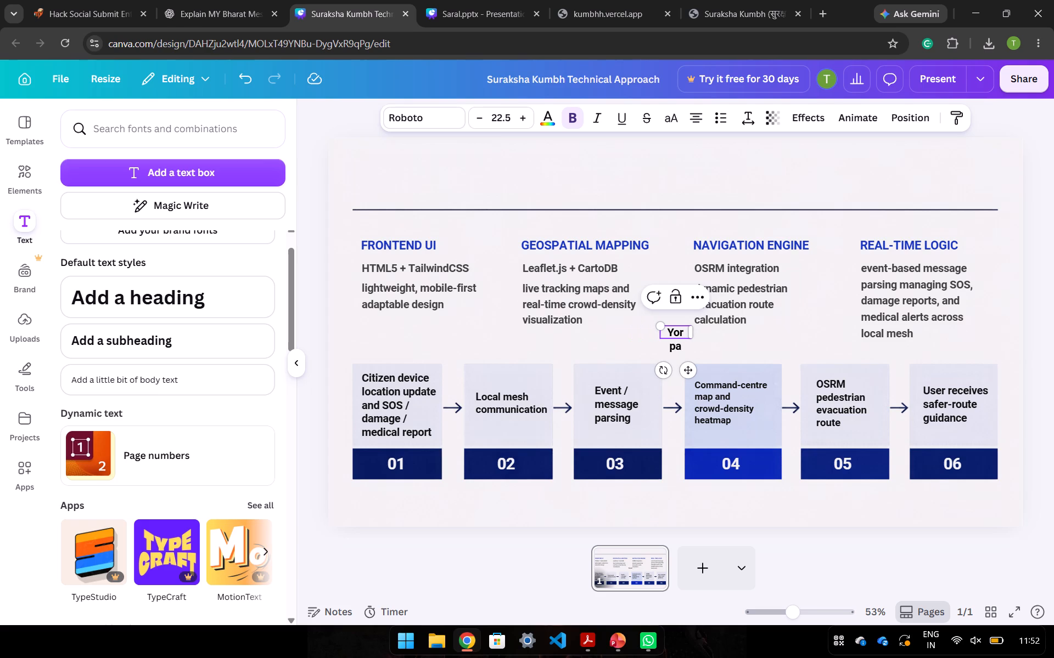
pyautogui.press('BackSpace')
pyautogui.press('BackSpace')
pyautogui.press('BackSpace')
pyautogui.press('BackSpace')
pyautogui.press('BackSpace')
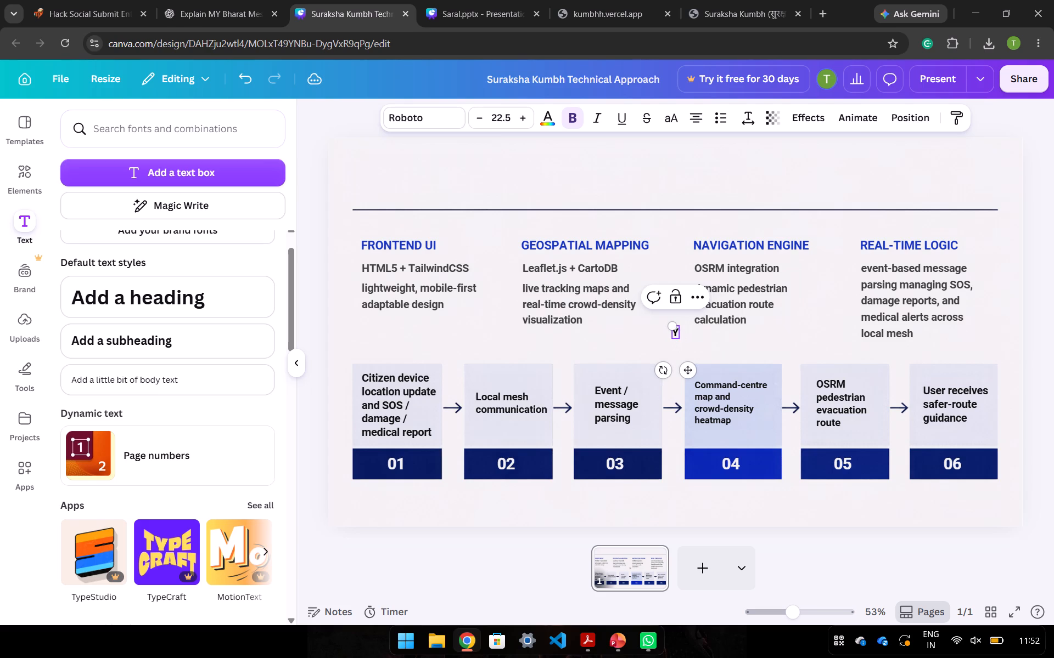
pyautogui.press('BackSpace')
pyautogui.press('4')
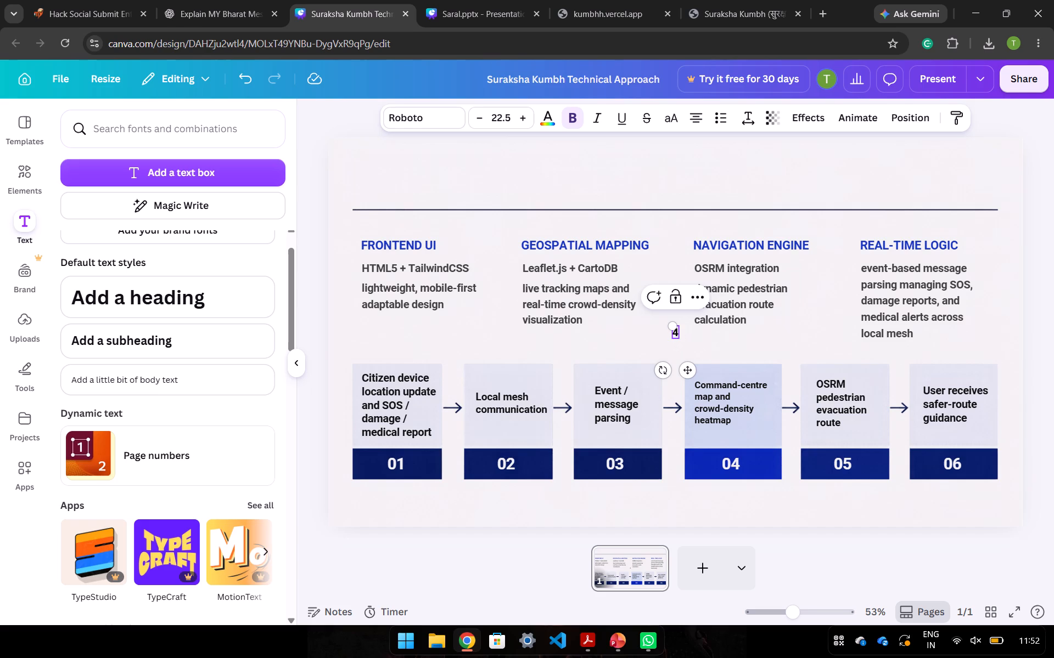
# Widen the text box containing 4 to about 58 and move it below the 06 box, near the slide's bottom-right corner.
pyautogui.moveTo(679, 333); pyautogui.dragTo(690, 333)
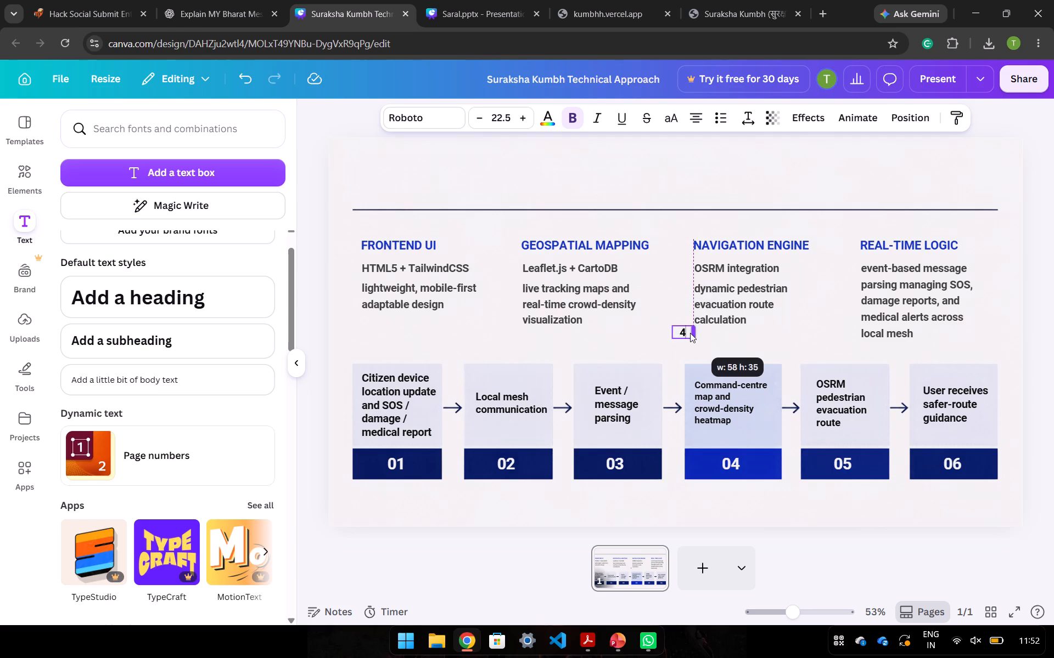
pyautogui.moveTo(690, 333); pyautogui.dragTo(690, 332)
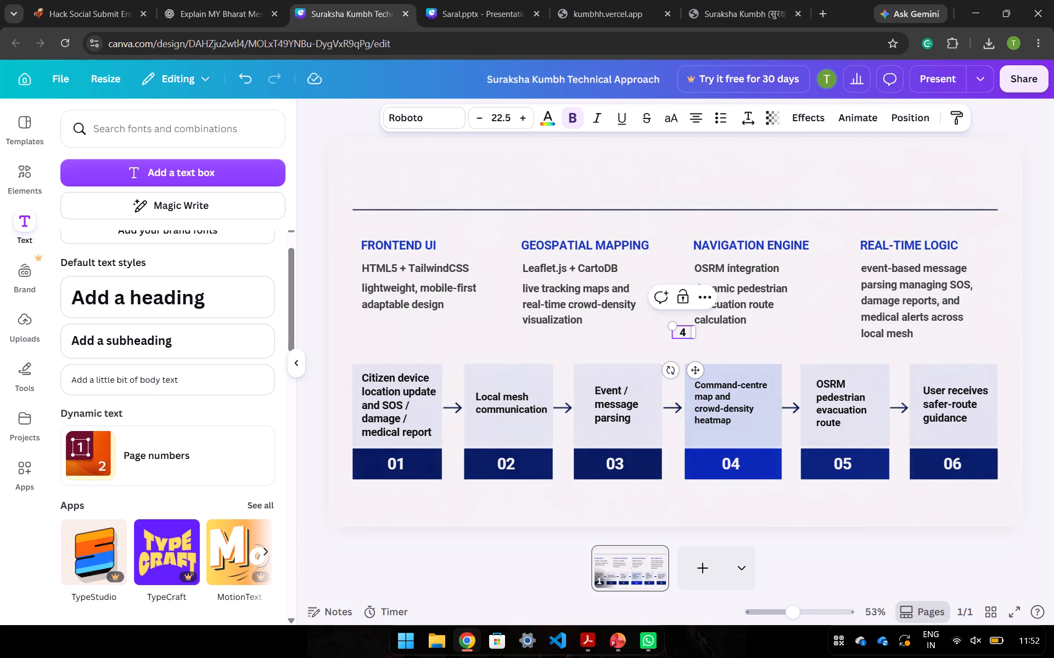
pyautogui.moveTo(695, 367); pyautogui.dragTo(708, 368)
pyautogui.moveTo(708, 368); pyautogui.dragTo(991, 538)
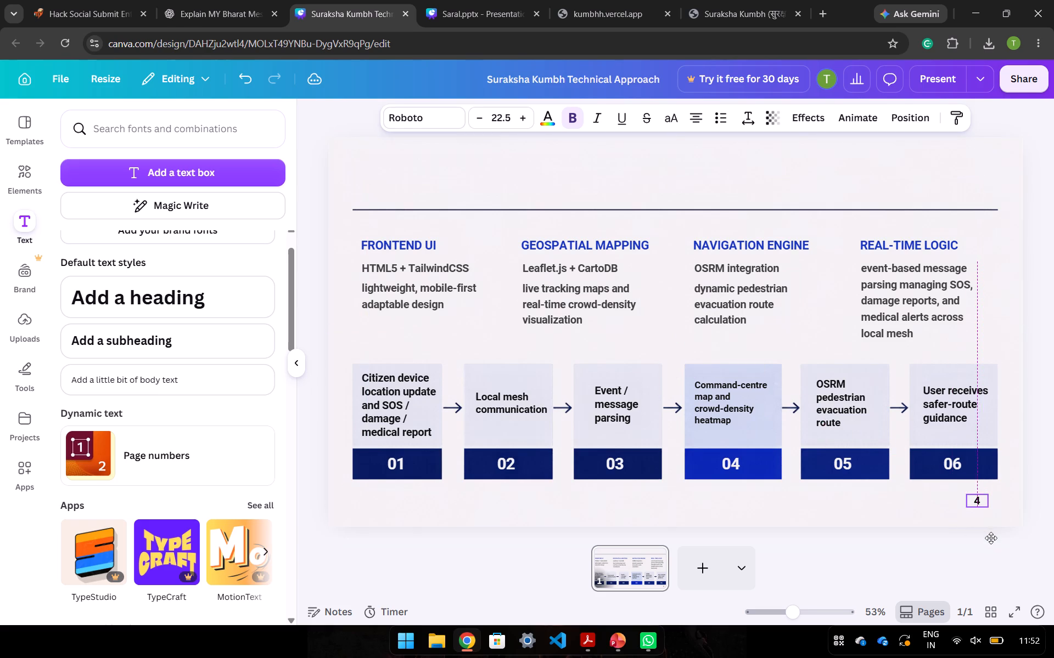
pyautogui.moveTo(991, 538); pyautogui.dragTo(997, 538)
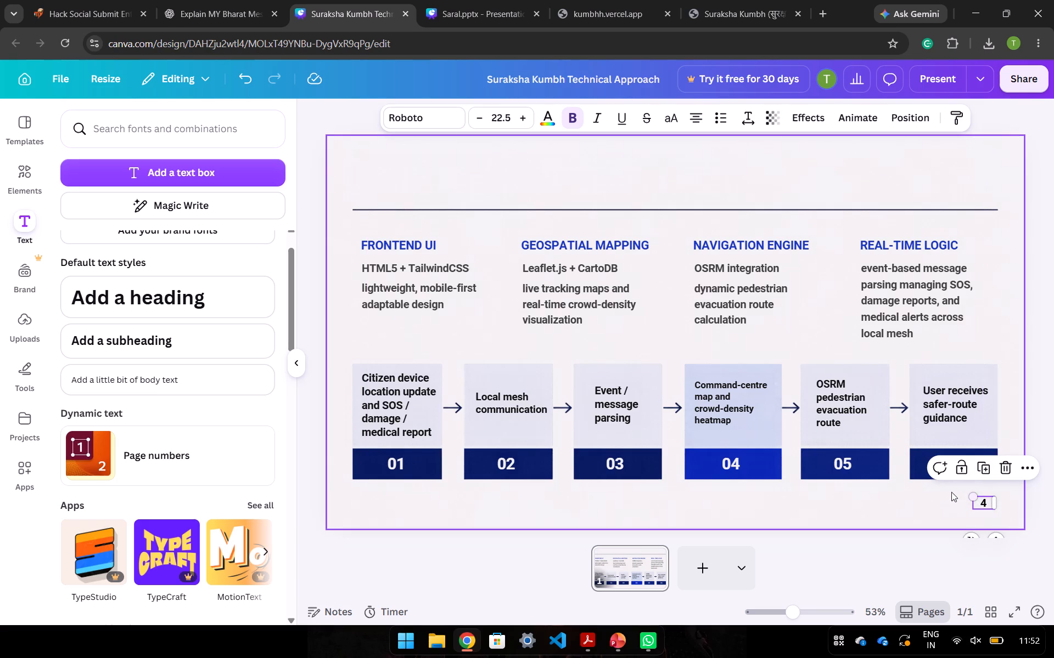
# Enlarge the page number 4 text slightly, to a font size of about 26.6.
pyautogui.moveTo(972, 496); pyautogui.dragTo(962, 491)
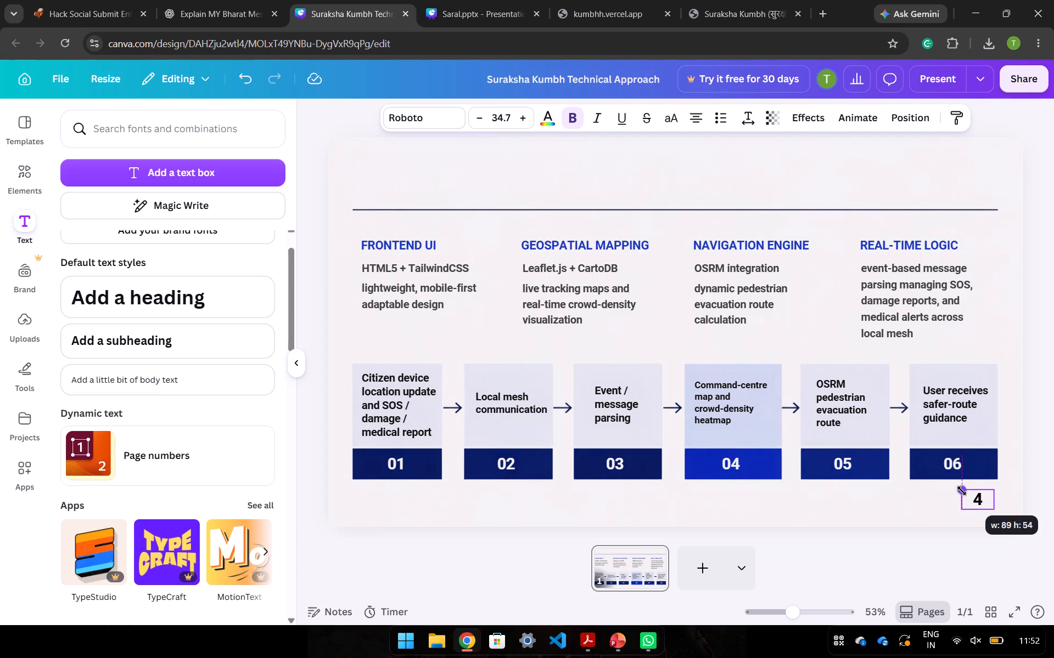
pyautogui.moveTo(962, 491); pyautogui.dragTo(967, 496)
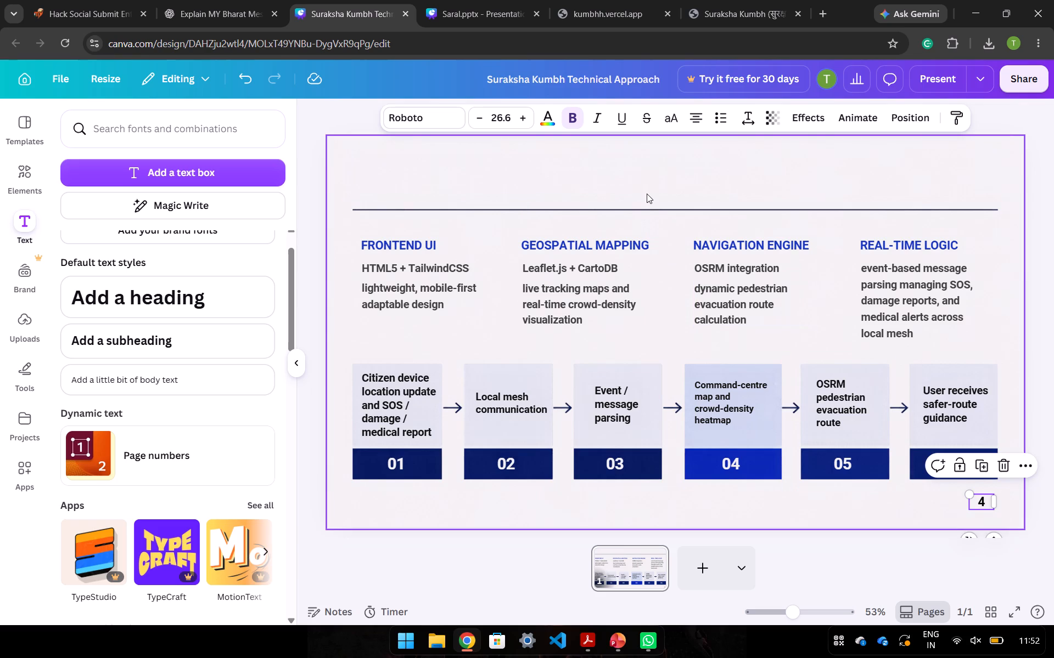
# Download the Technical Approach design as a JPG file.
pyautogui.click(1021, 75)
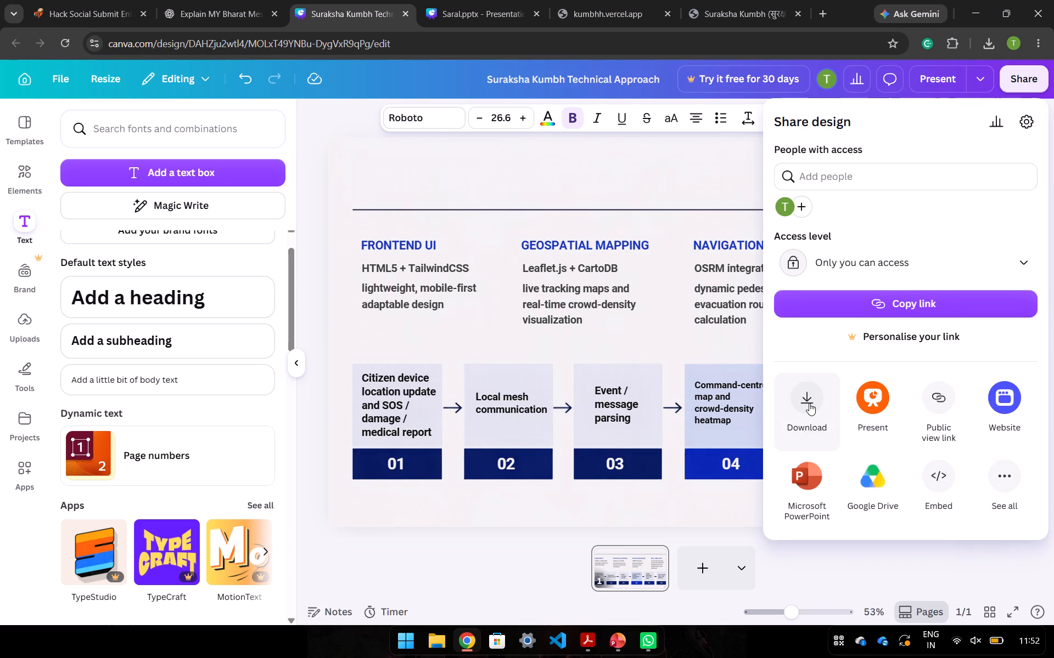
pyautogui.click(808, 403)
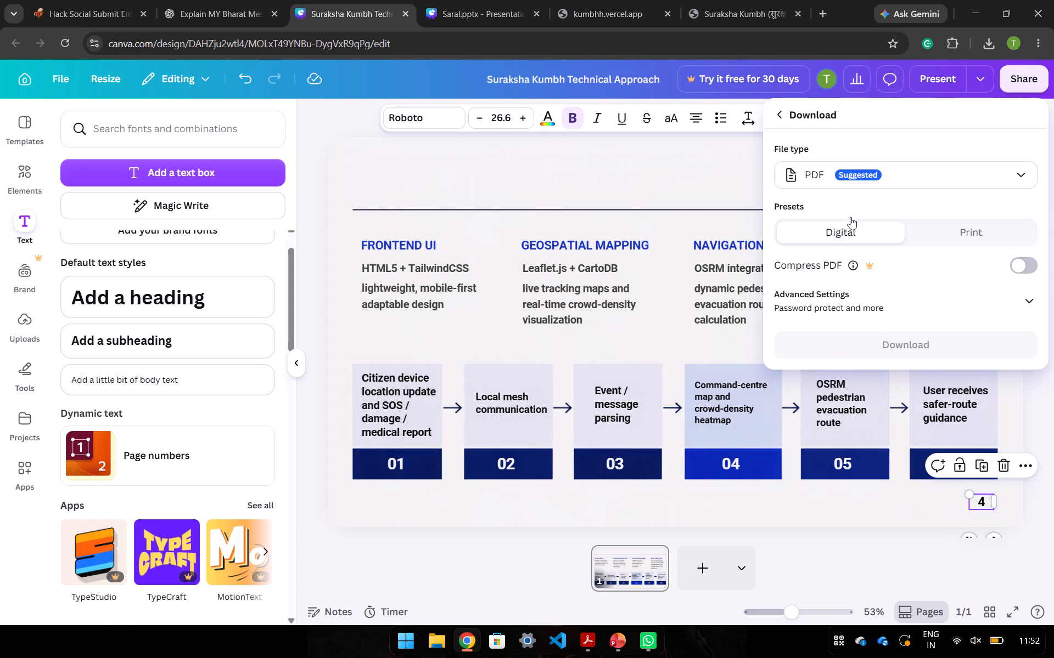
pyautogui.click(910, 174)
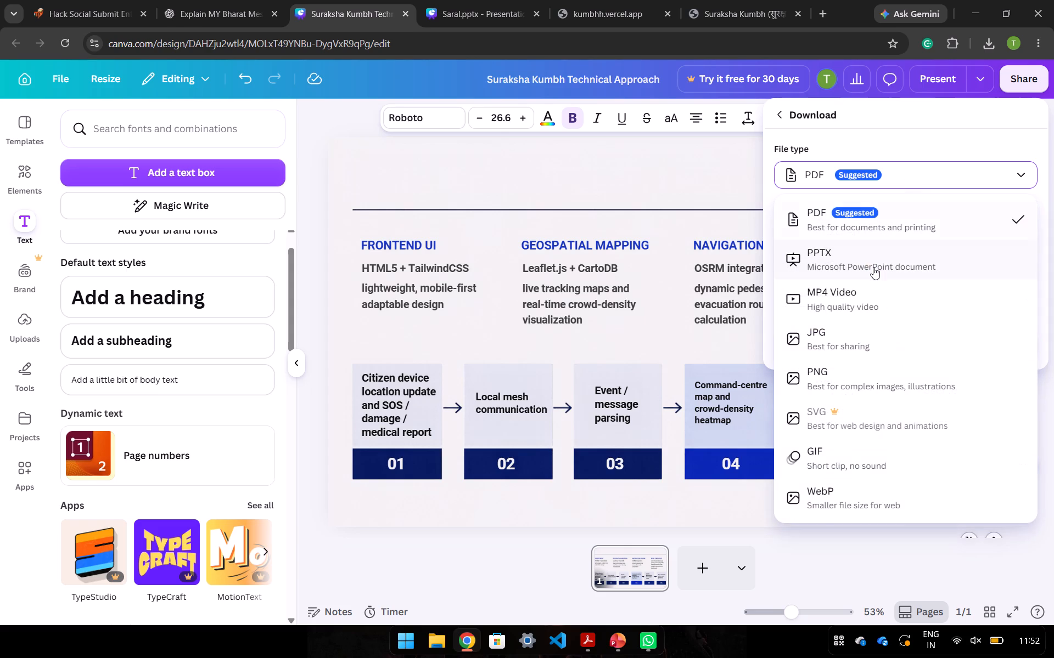
pyautogui.click(864, 337)
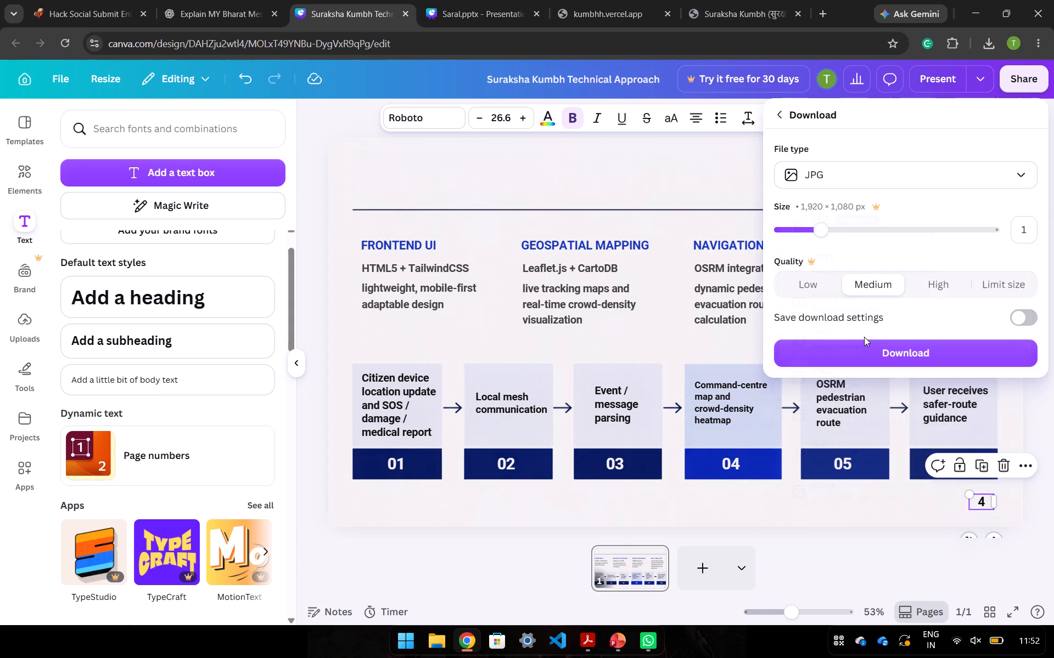
pyautogui.click(872, 348)
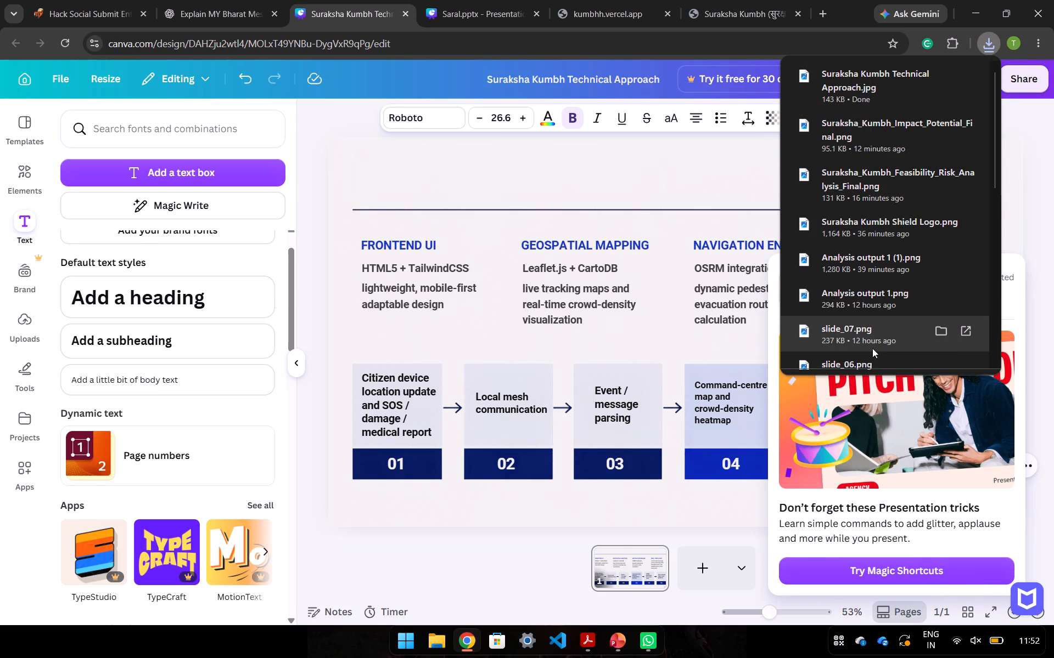
# Switch to the Elite Nova presentation in PowerPoint and cut the Technical Architecture & Stack picture from slide 3.
pyautogui.hotkey('alt', 'Tab')
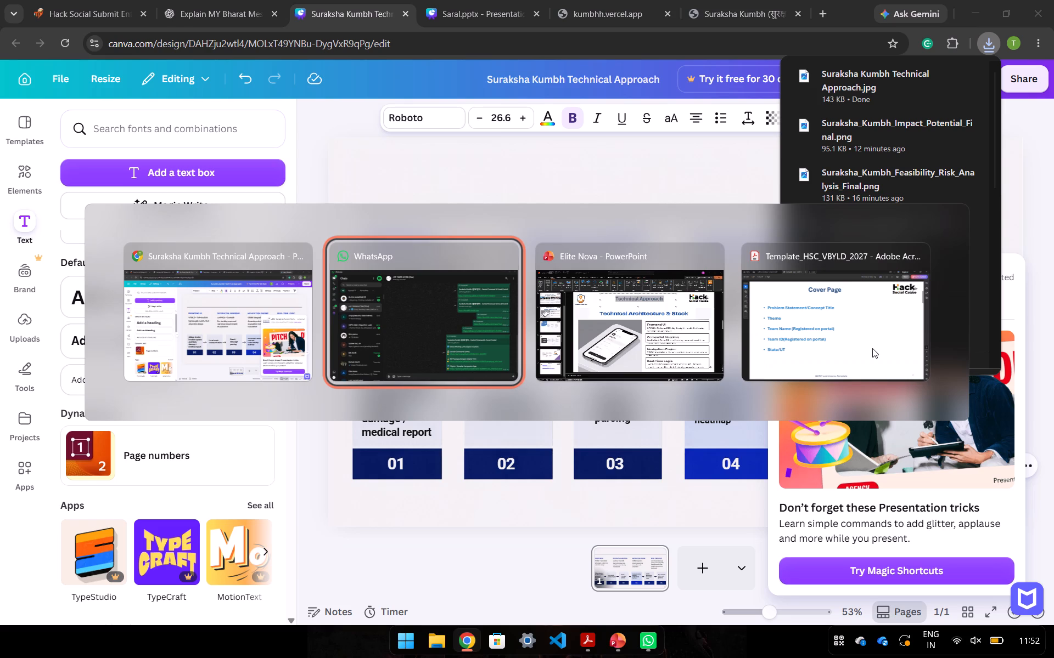
pyautogui.hotkey('alt', 'Tab')
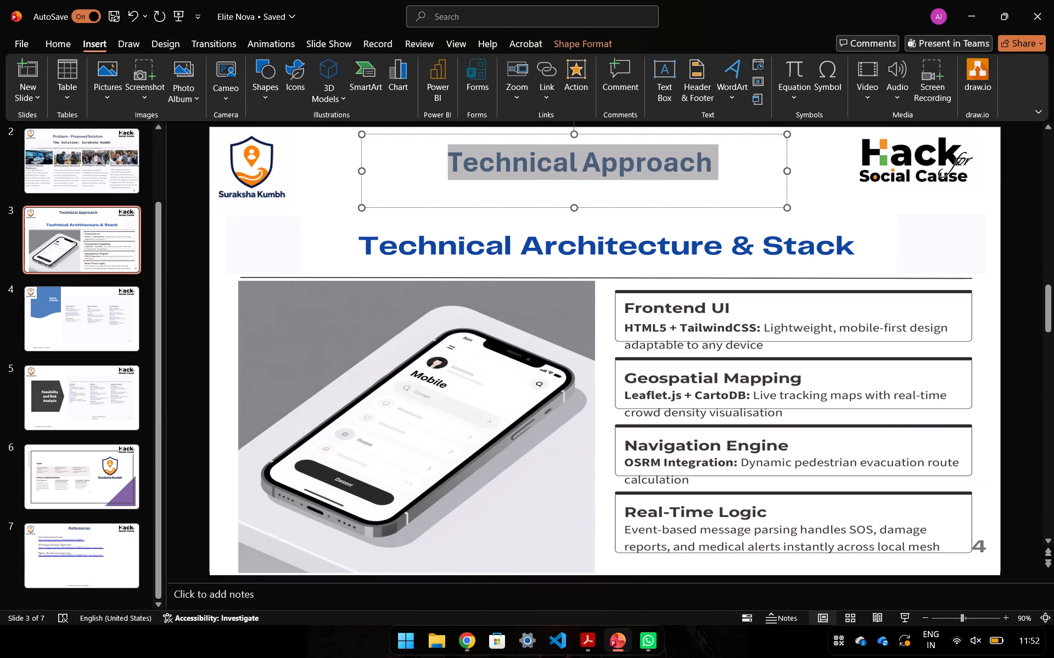
pyautogui.click(338, 257)
pyautogui.rightClick(338, 257)
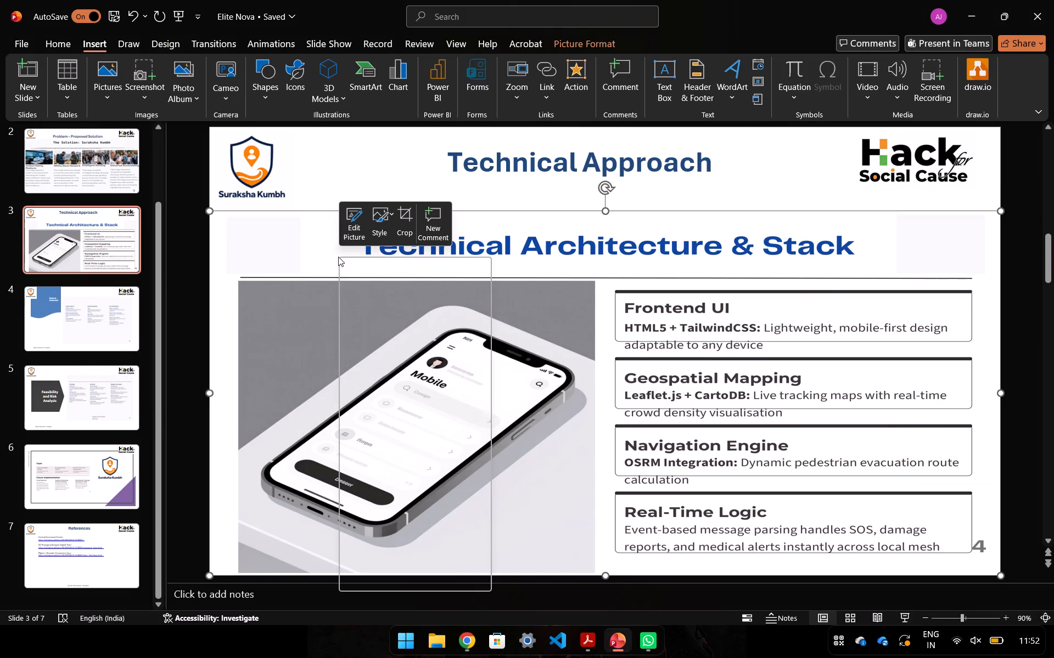
pyautogui.click(364, 287)
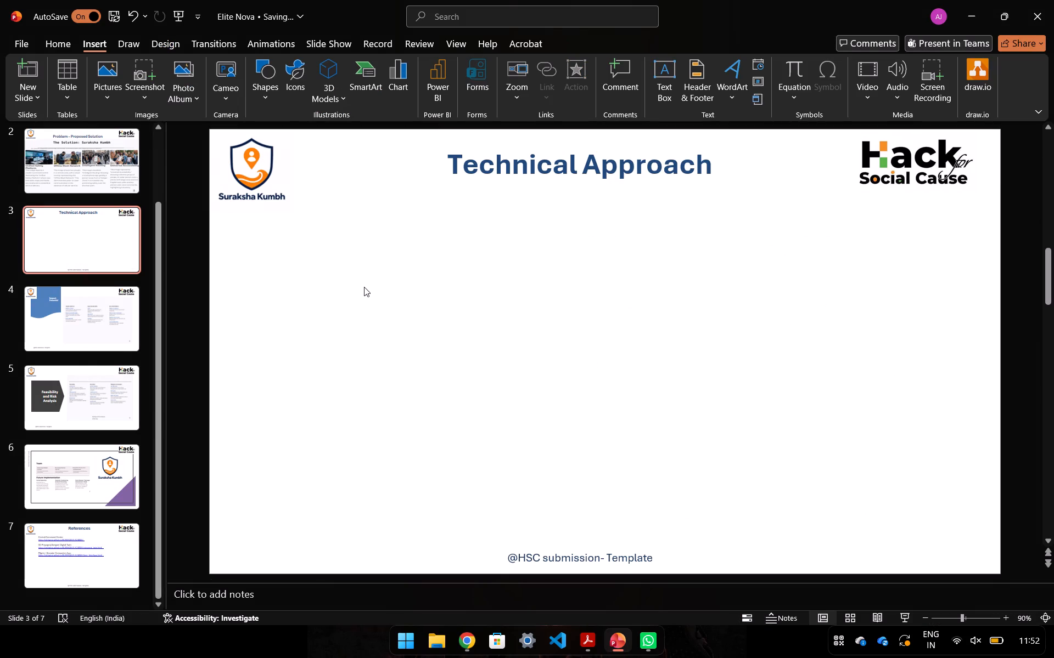
pyautogui.click(364, 287)
# Insert the Suraksha Kumbh Technical Approach JPG from the Downloads folder onto slide 3.
pyautogui.click(104, 76)
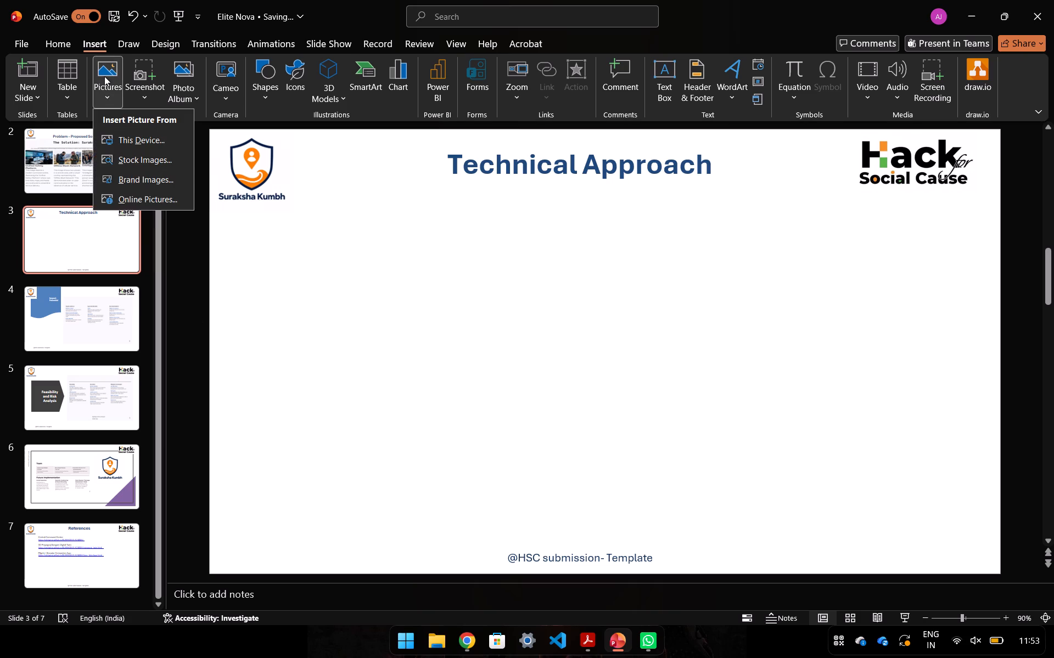
pyautogui.click(124, 139)
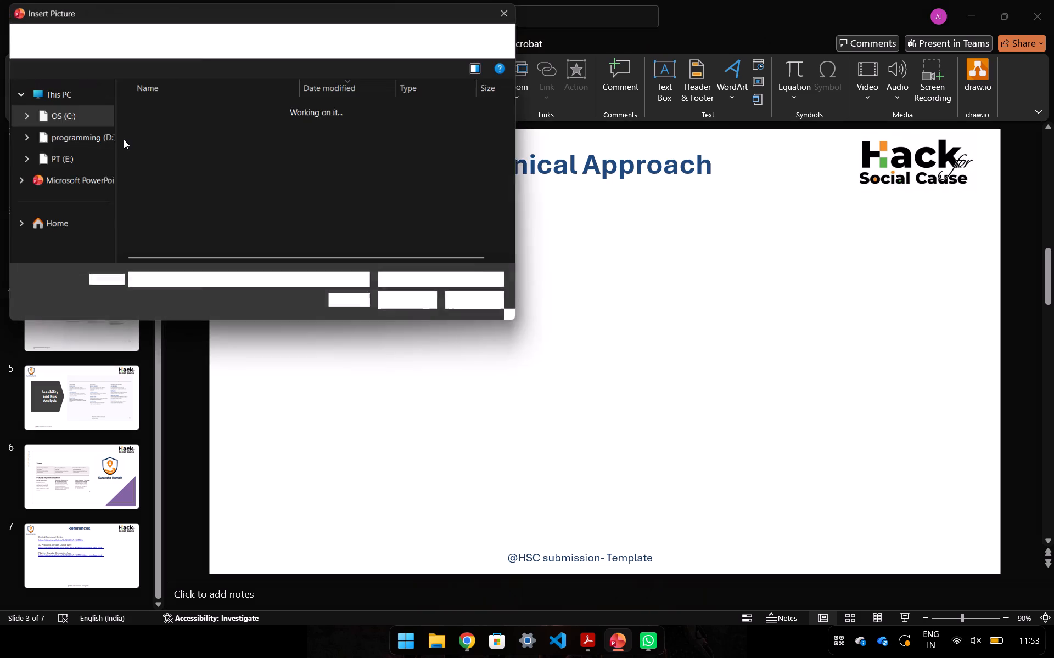
pyautogui.click(194, 132)
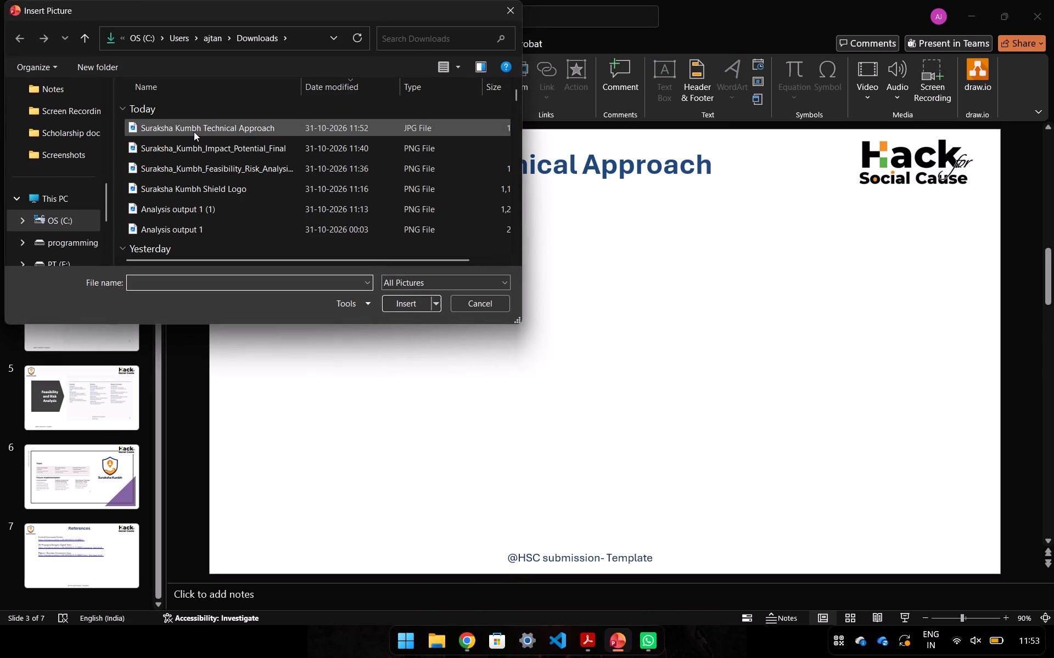
pyautogui.click(399, 297)
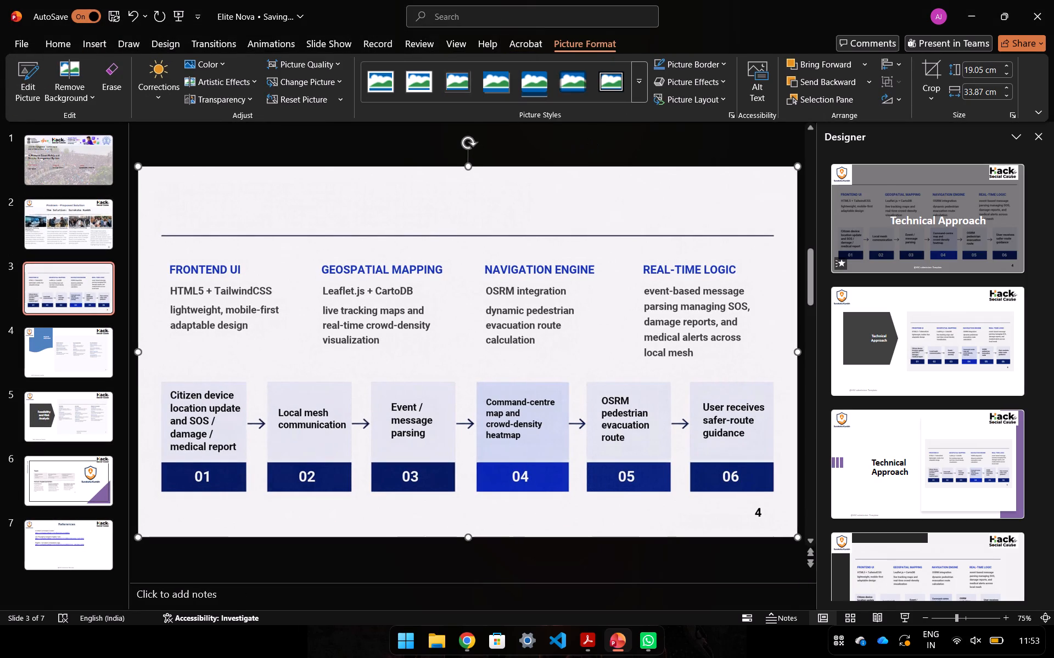
# Shrink the inserted picture from its upper edge to a height of about 15.61 cm, clearing the slide's title and logos.
pyautogui.moveTo(466, 168); pyautogui.dragTo(474, 224)
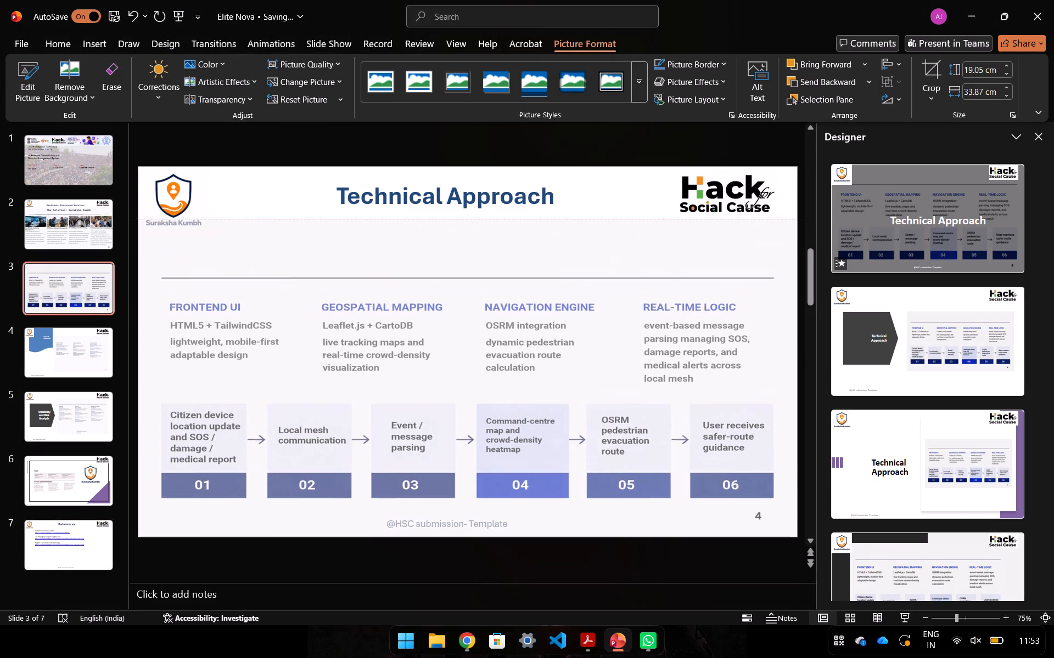
pyautogui.moveTo(474, 224); pyautogui.dragTo(478, 234)
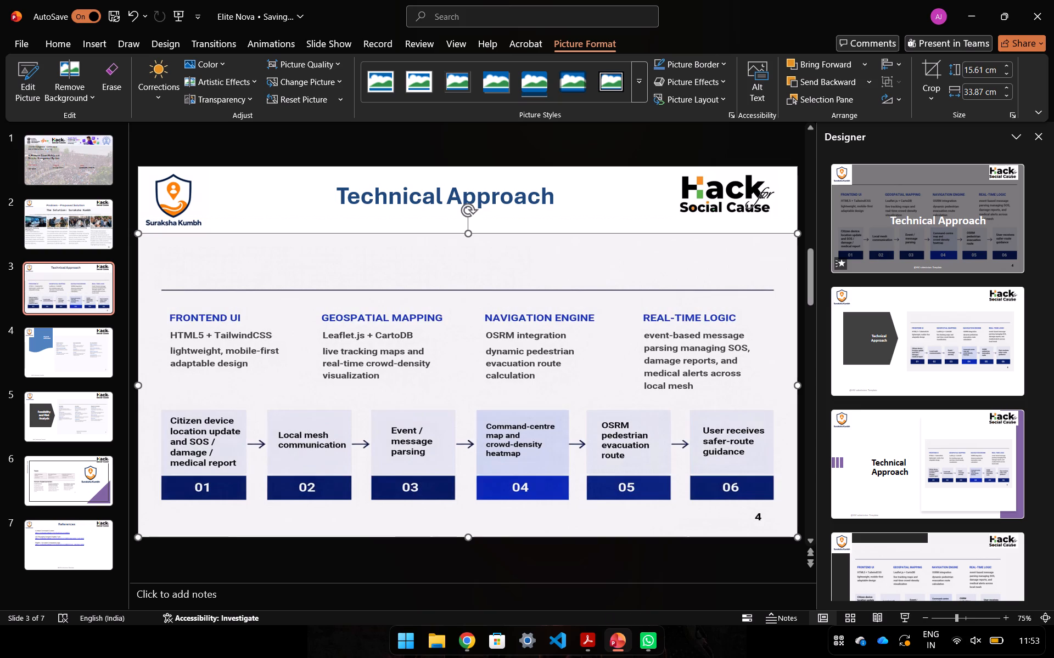
# Browse the Designer layout ideas for the Impact Potential slide.
pyautogui.click(81, 381)
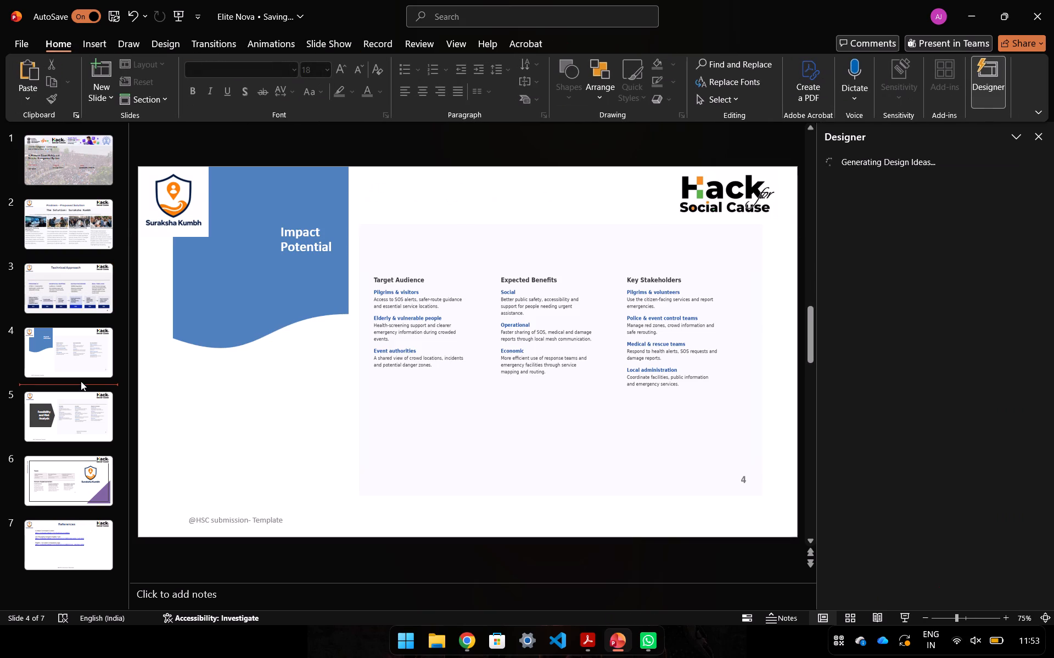
pyautogui.click(156, 42)
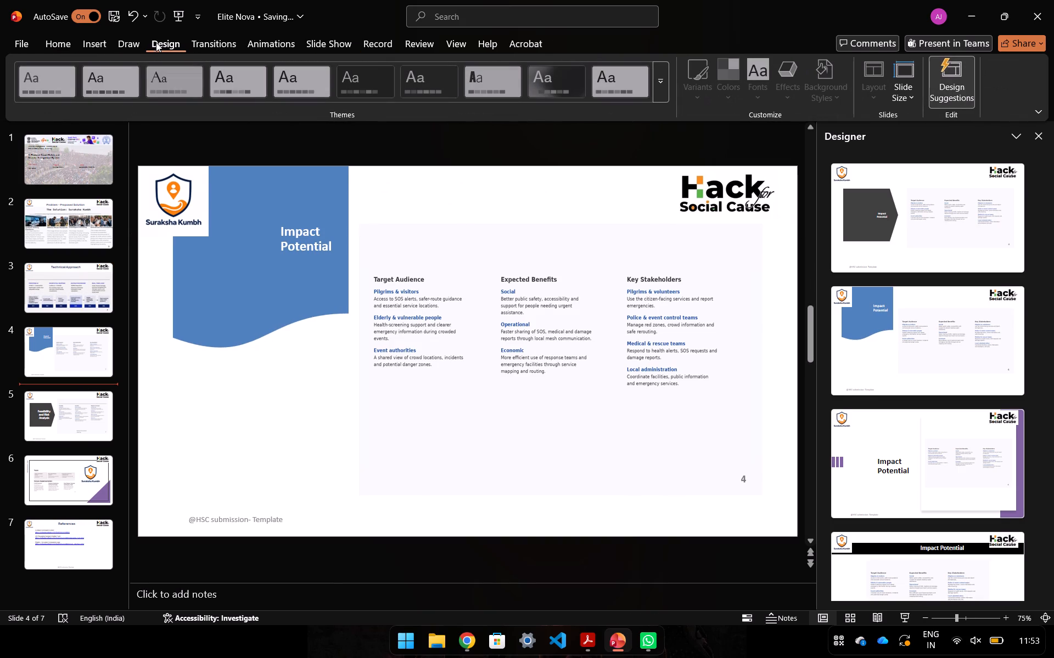
pyautogui.scroll(-2, 911, 474)
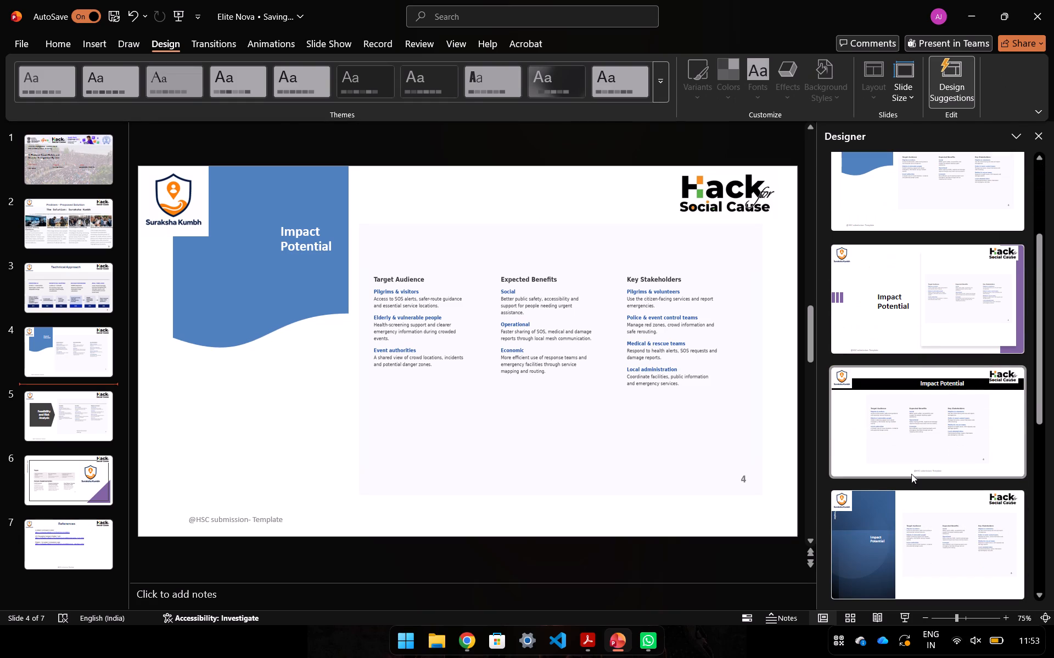
pyautogui.scroll(-2, 911, 474)
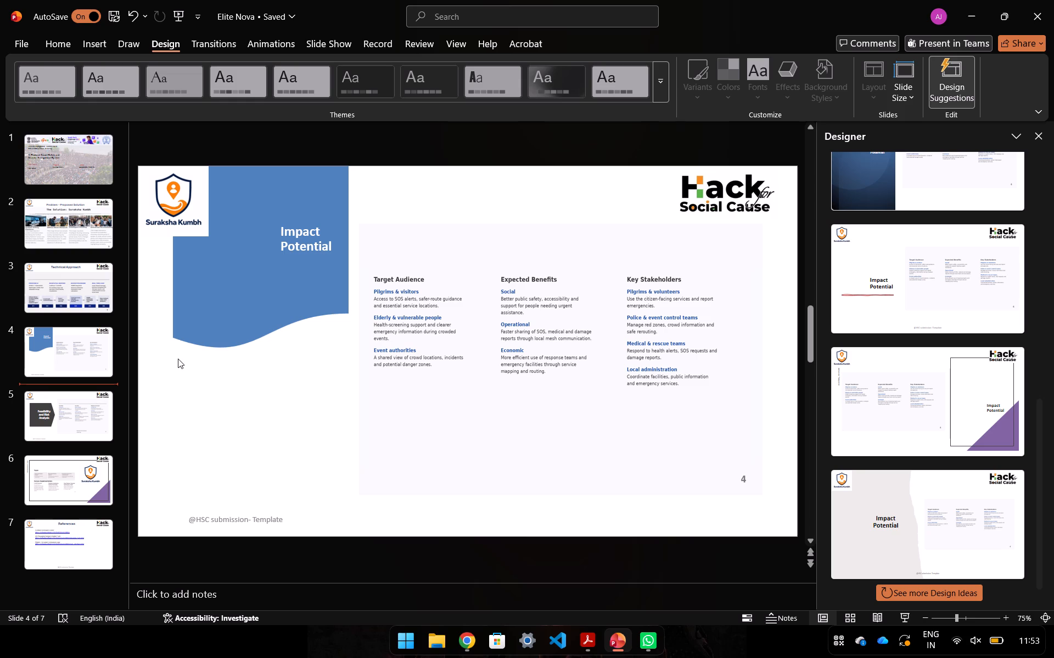
# Cut the The Solution: Suraksha Kumbh picture from the Problem – Proposed Solution slide.
pyautogui.click(56, 295)
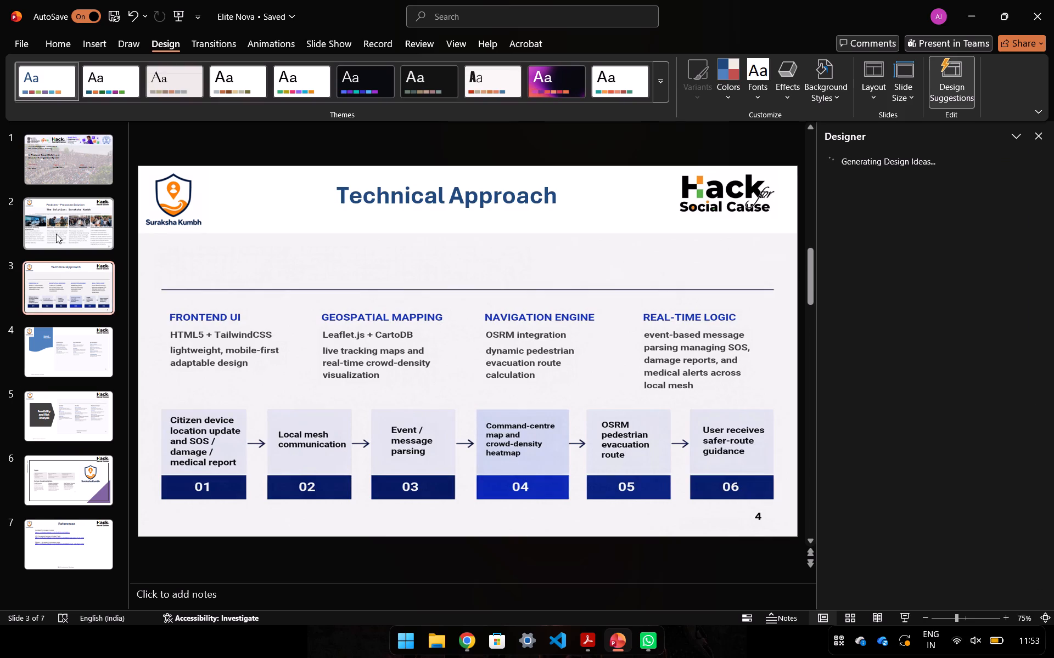
pyautogui.click(56, 234)
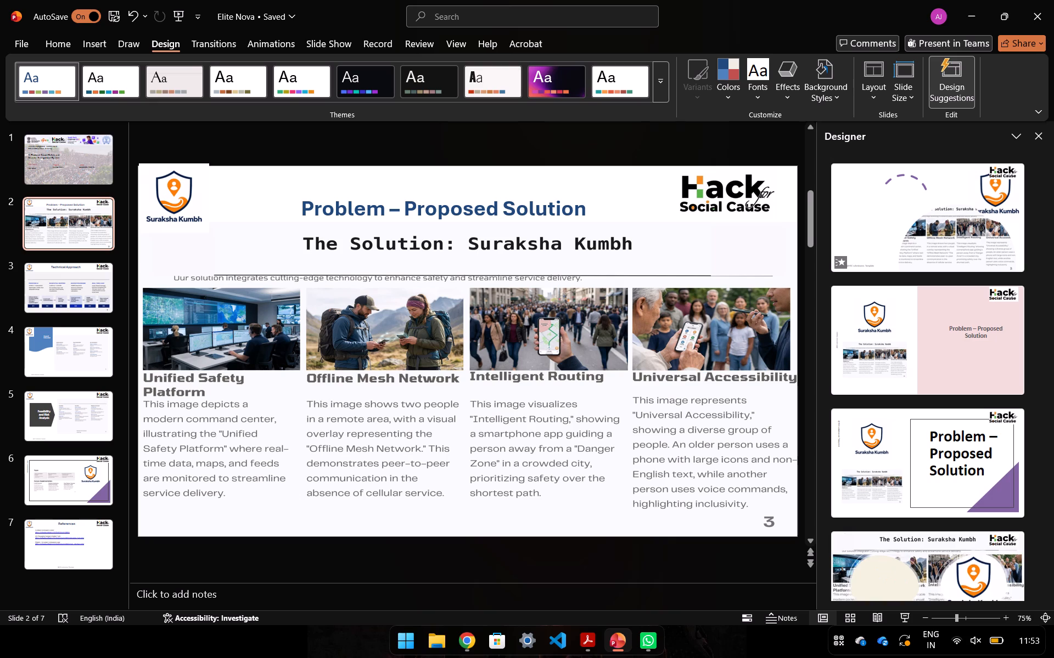
pyautogui.rightClick(277, 299)
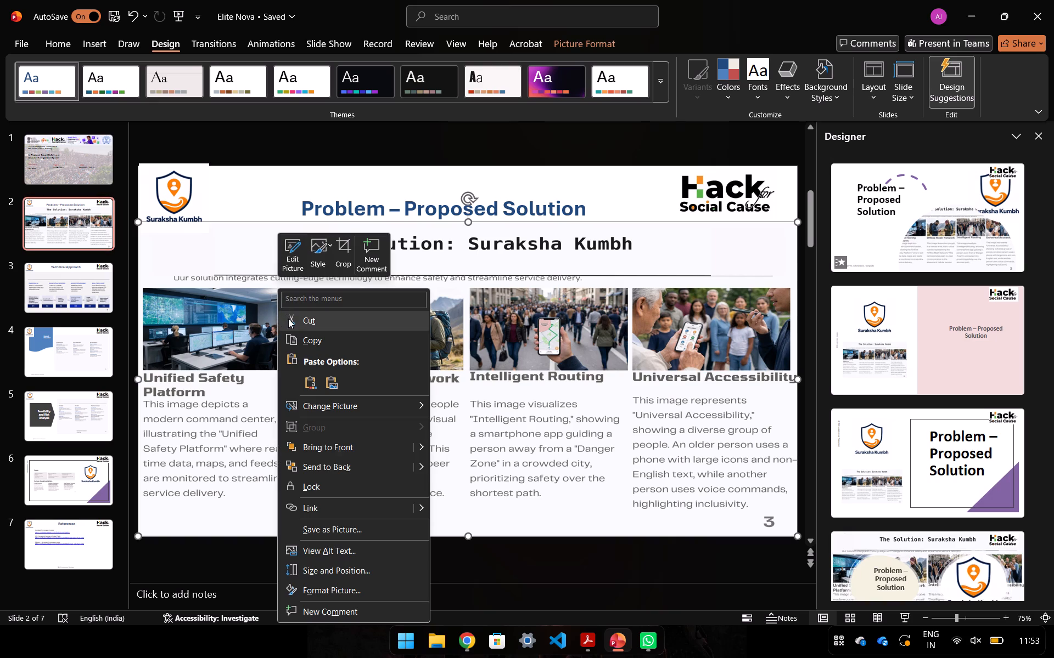
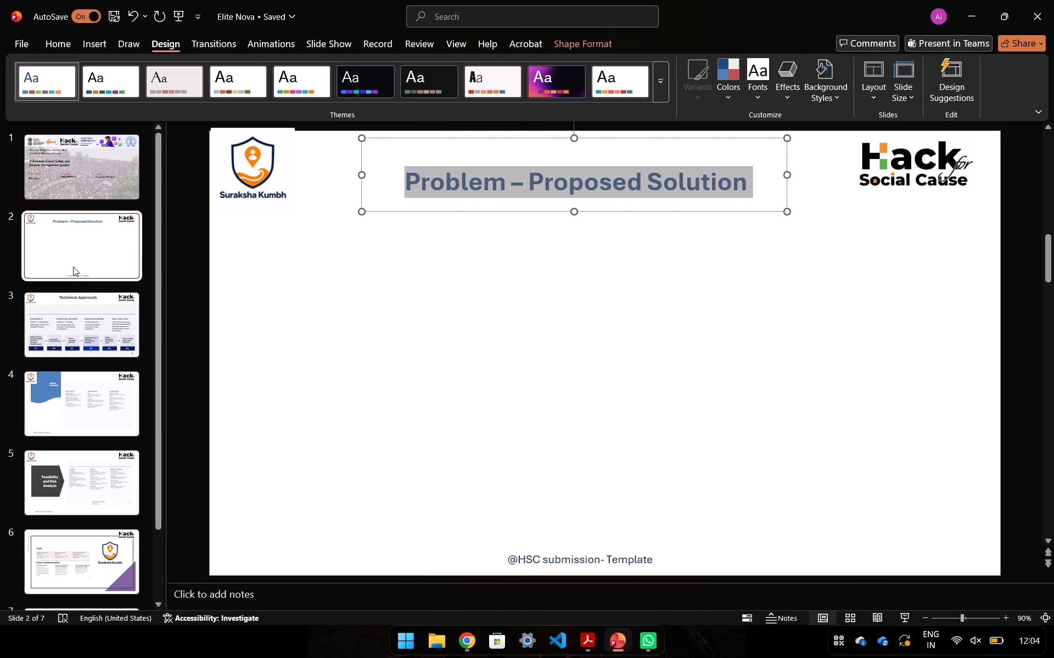
pyautogui.scroll(1, 73, 220)
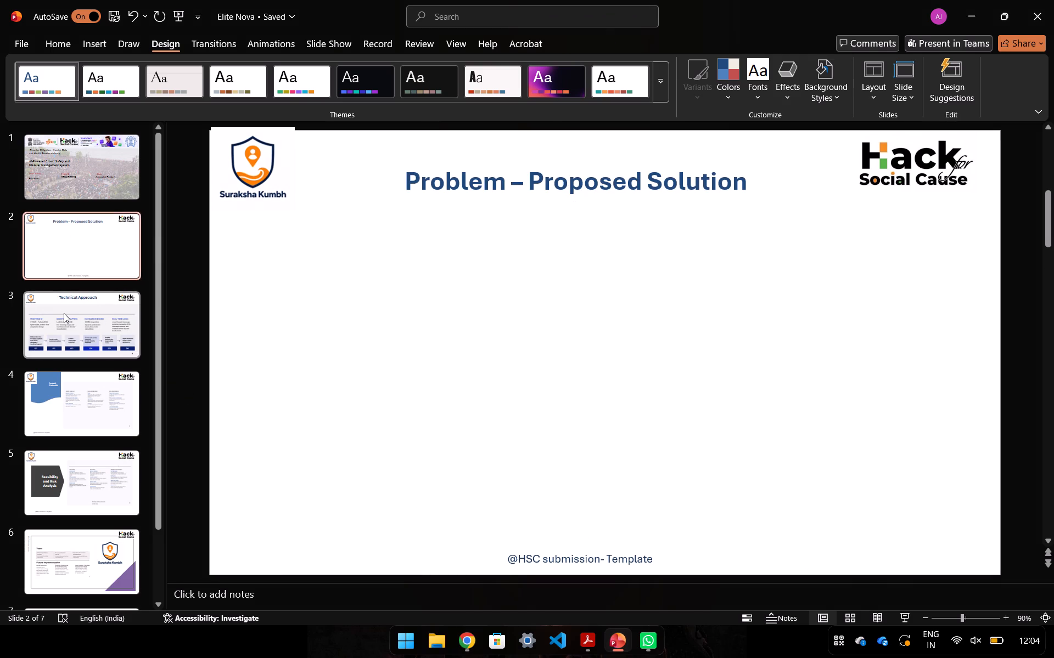
pyautogui.click(64, 313)
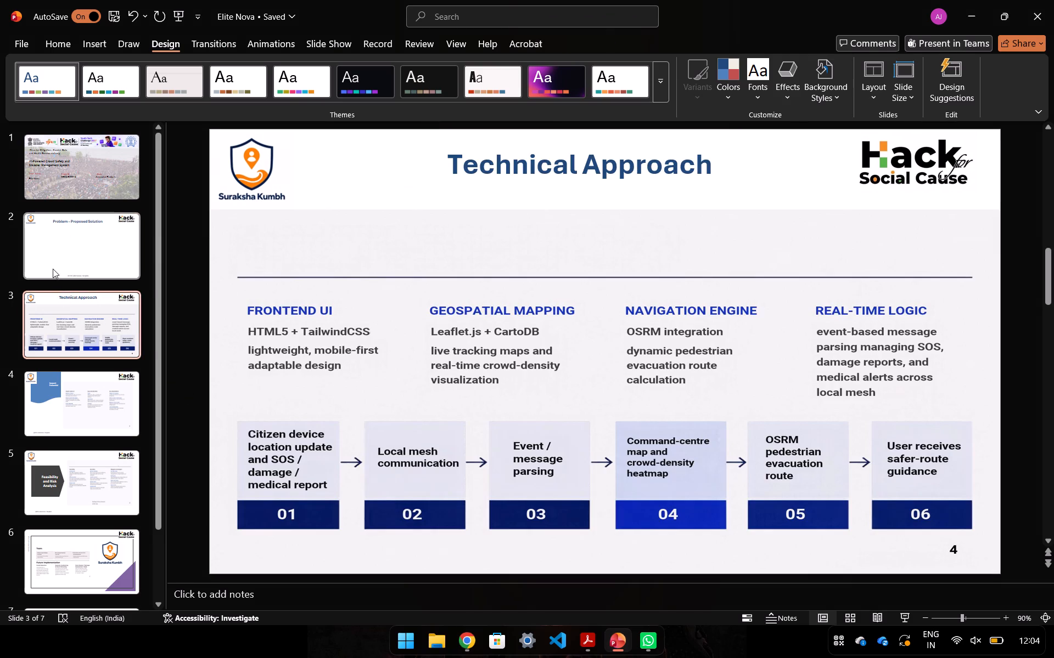
pyautogui.click(53, 269)
pyautogui.click(58, 339)
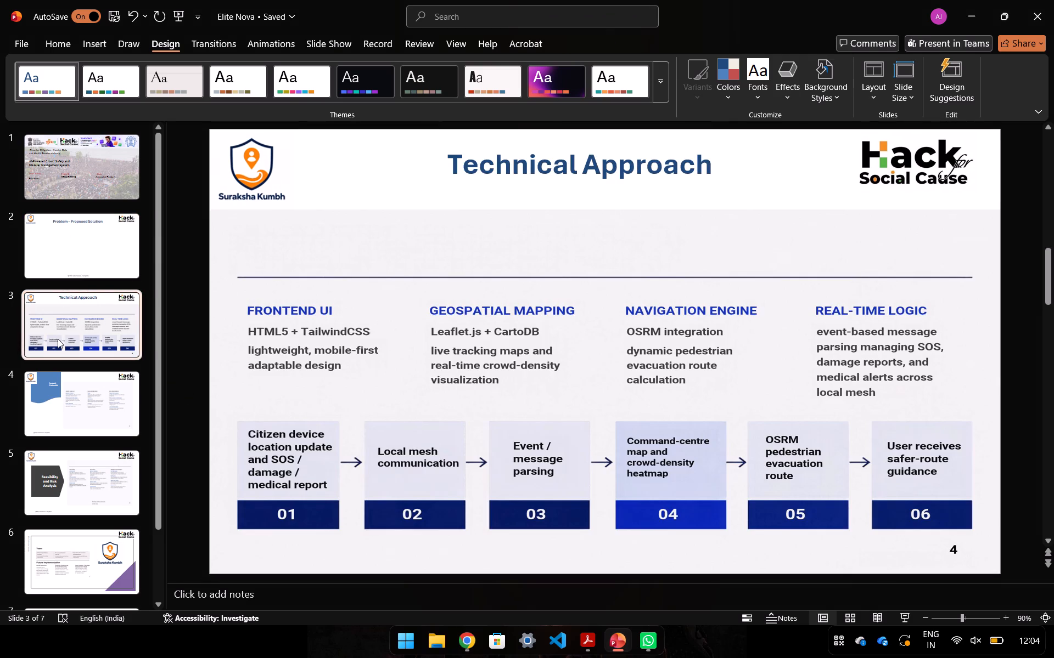
pyautogui.click(61, 416)
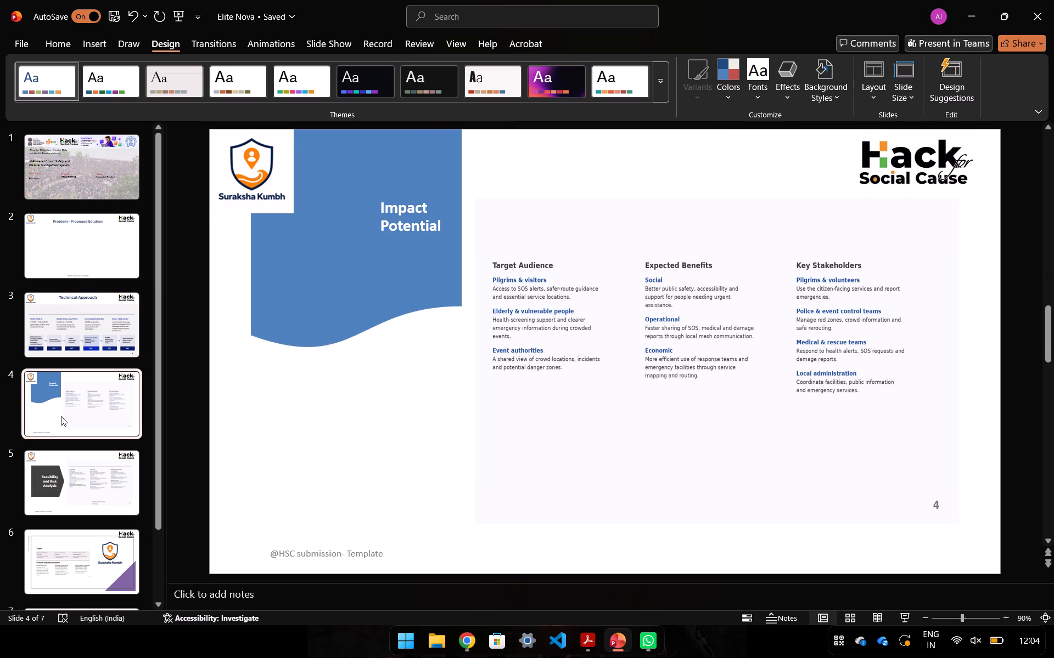
pyautogui.click(66, 482)
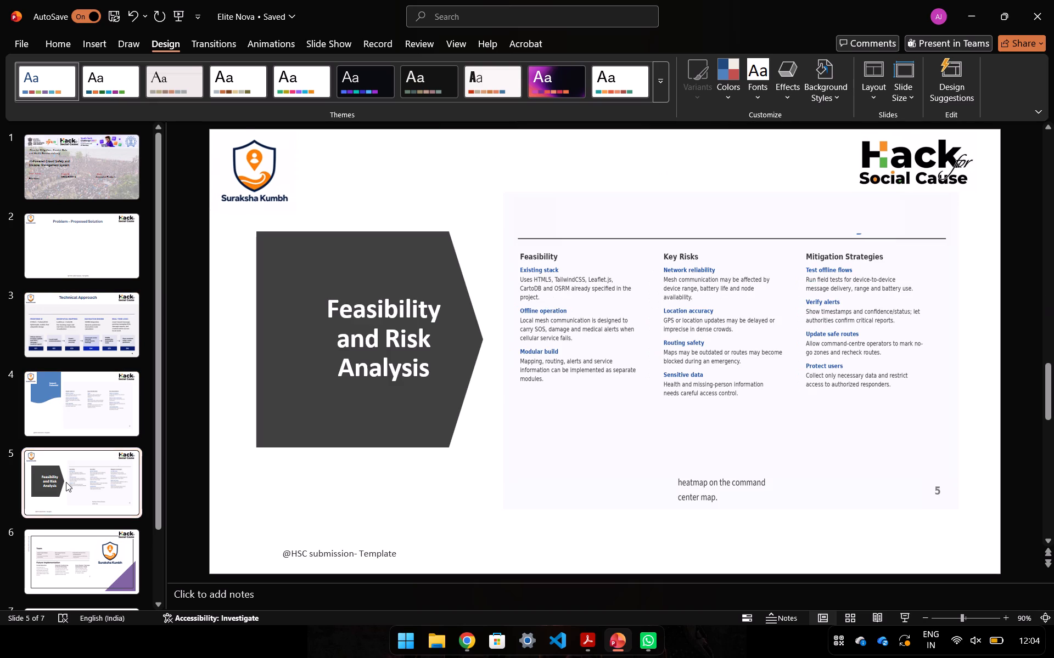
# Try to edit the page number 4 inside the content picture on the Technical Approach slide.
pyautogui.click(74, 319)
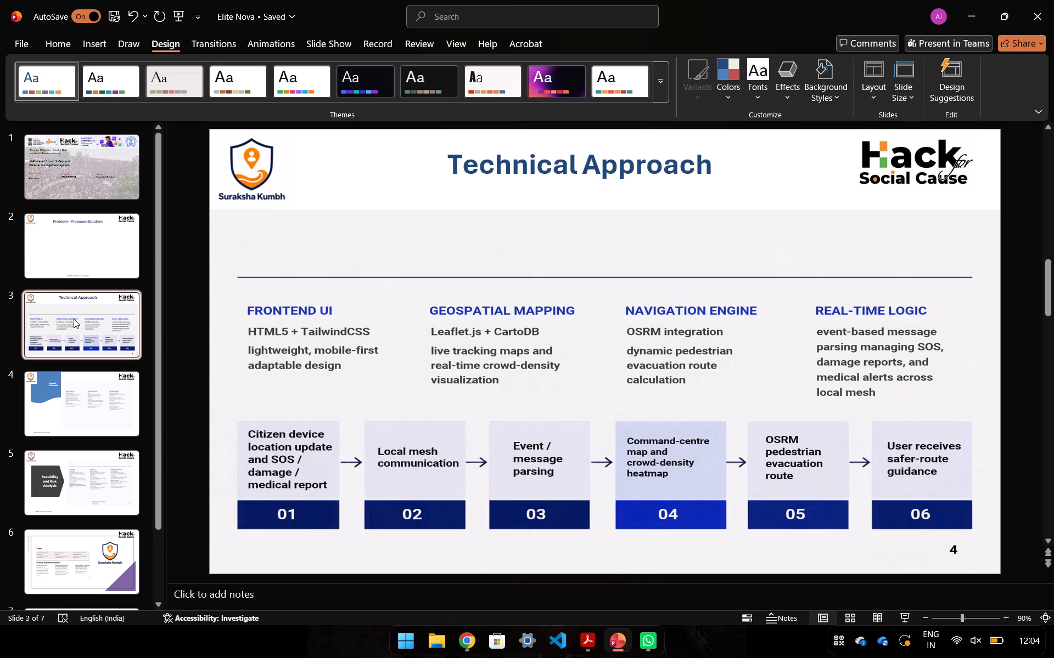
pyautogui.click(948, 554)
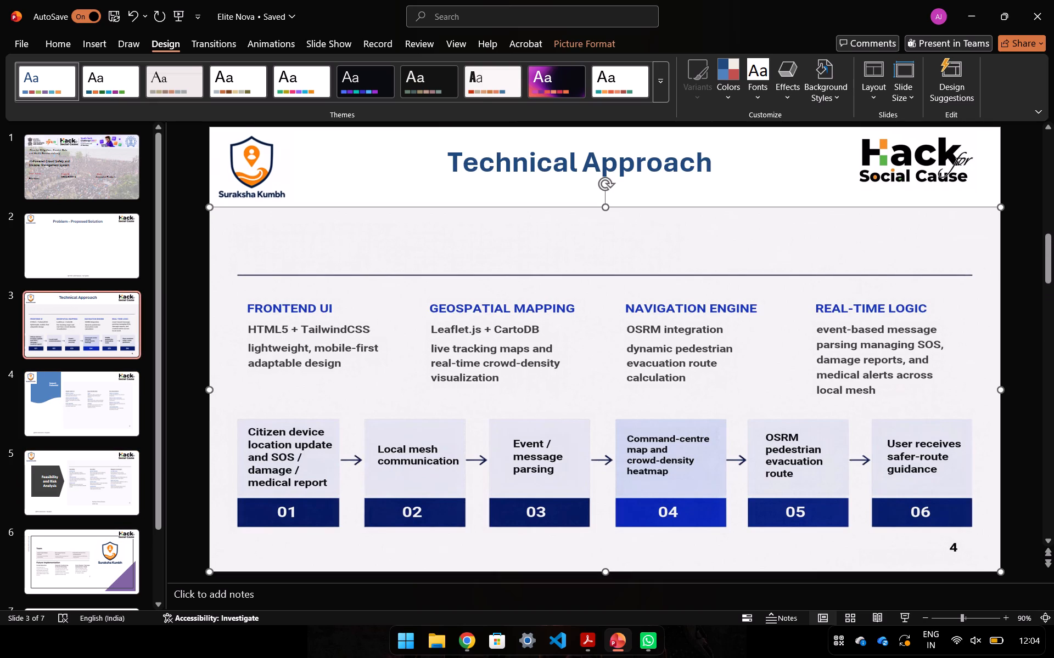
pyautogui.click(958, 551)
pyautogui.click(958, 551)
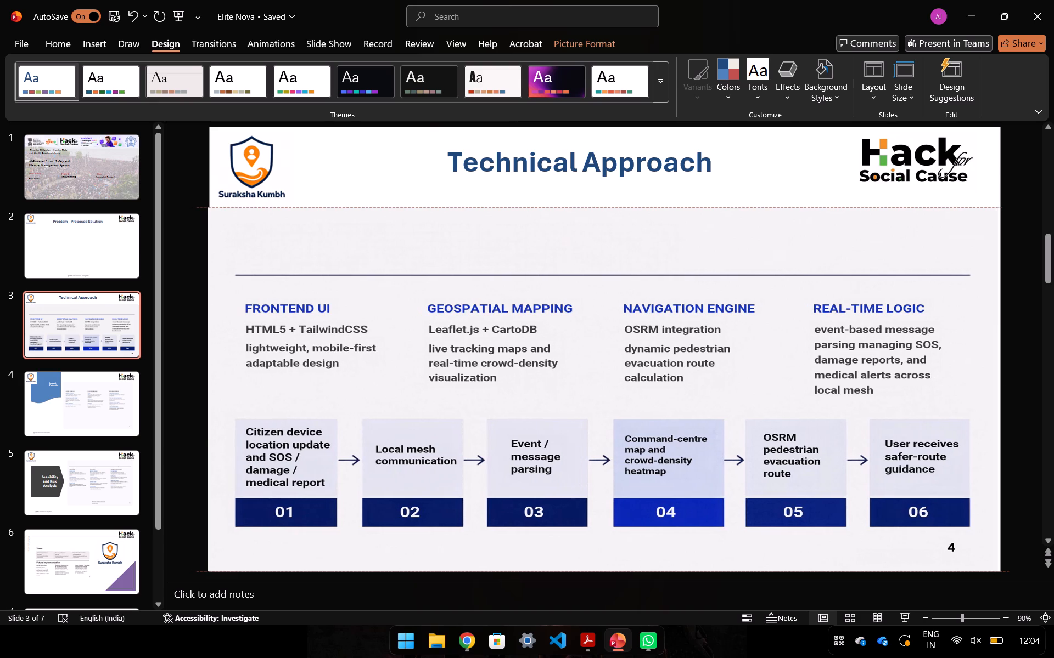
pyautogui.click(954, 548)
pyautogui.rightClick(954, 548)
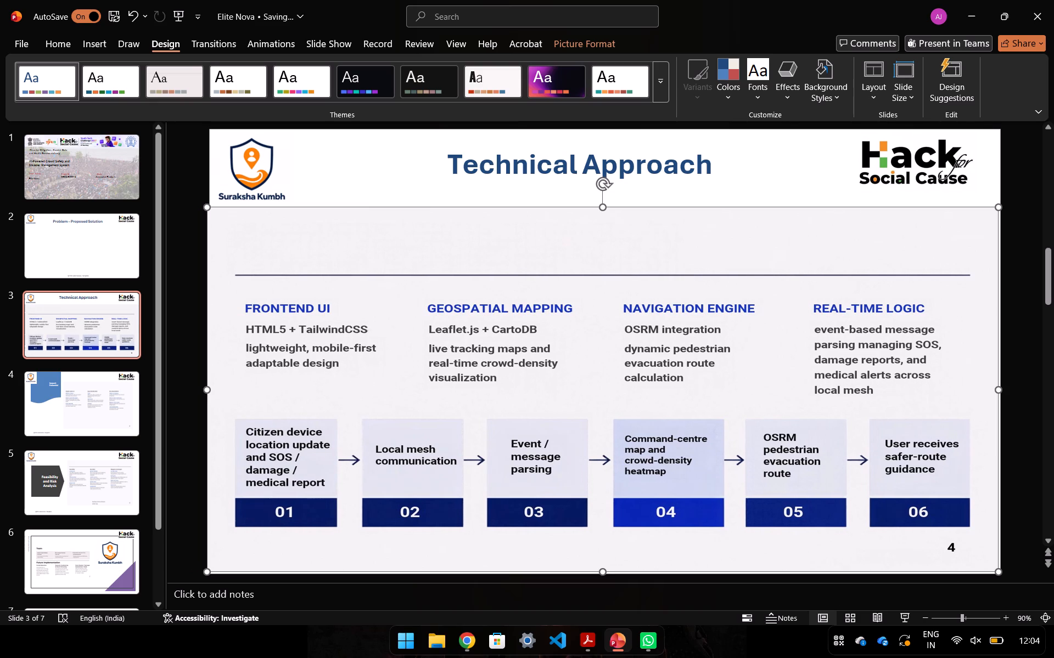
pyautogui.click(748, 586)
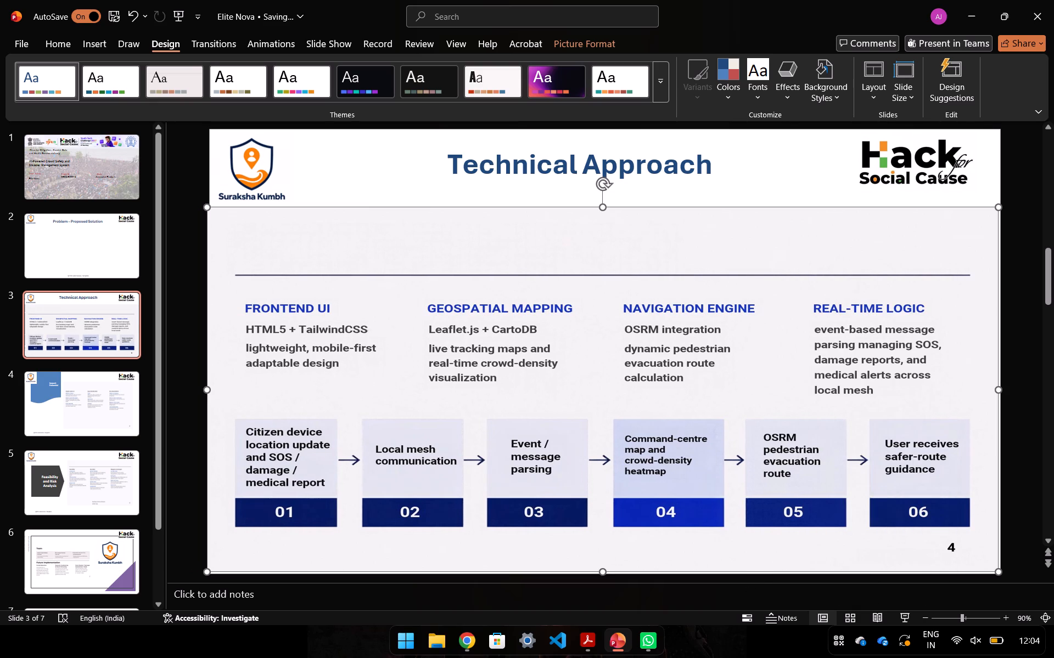
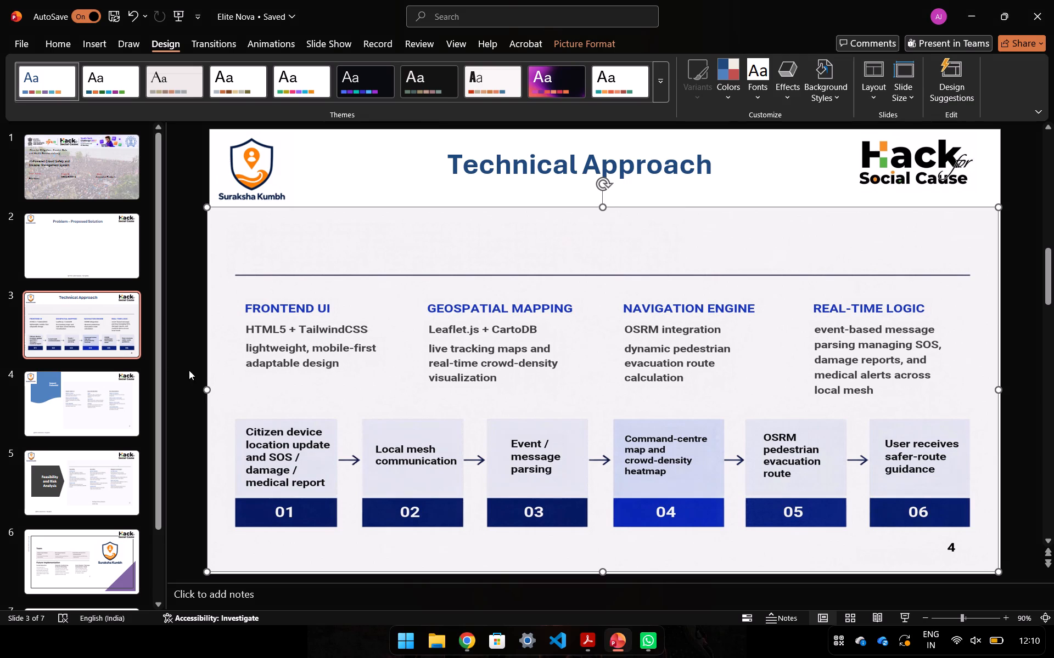
pyautogui.moveTo(393, 376); pyautogui.dragTo(406, 331)
pyautogui.rightClick(411, 367)
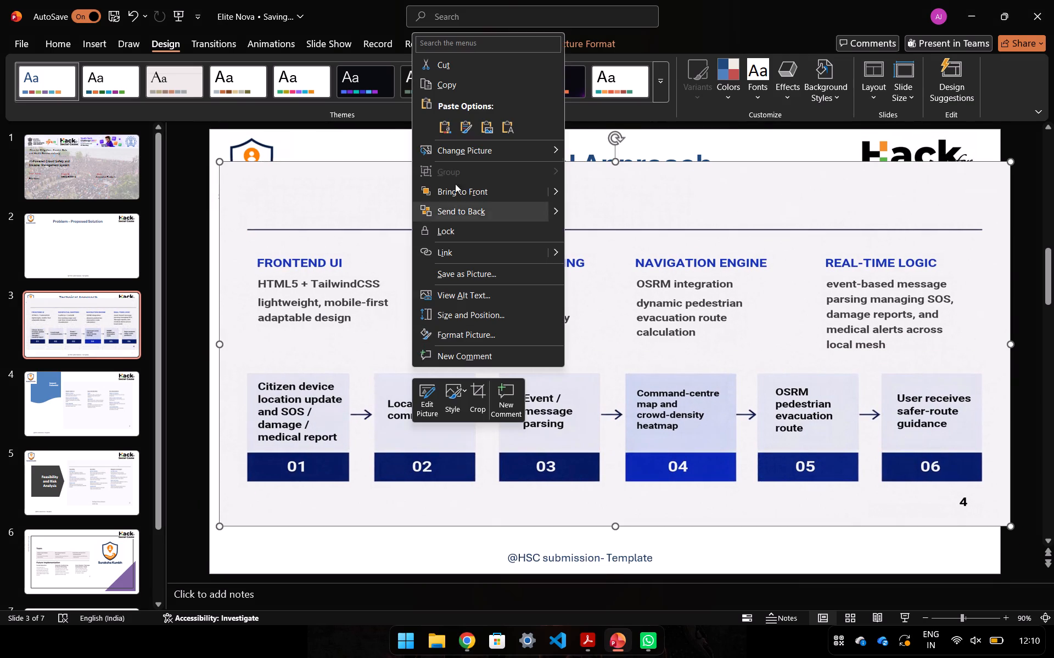
pyautogui.click(463, 75)
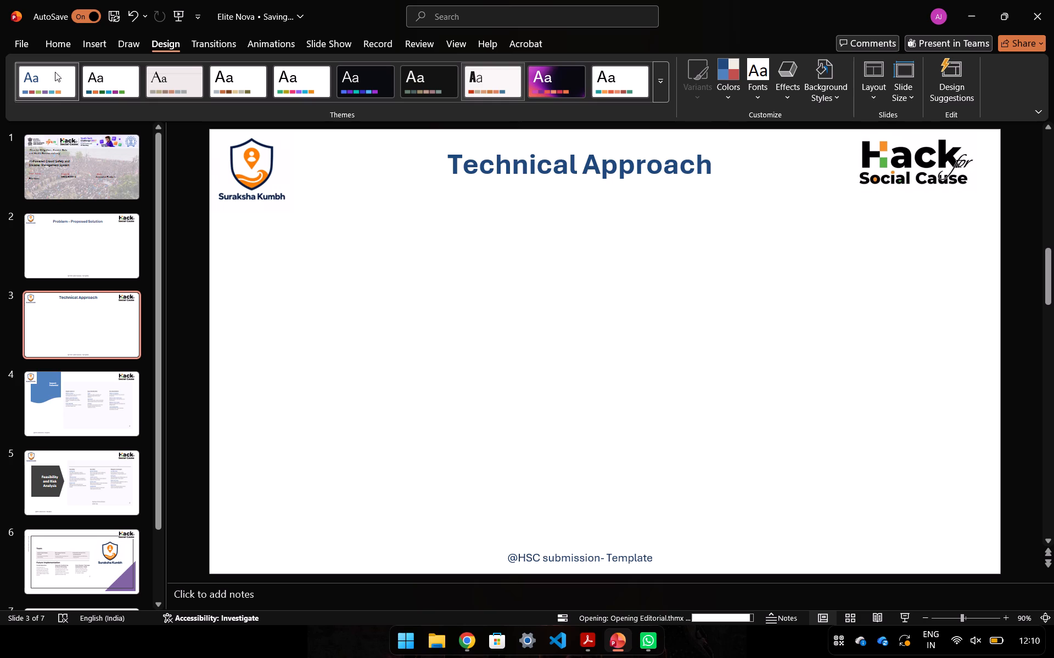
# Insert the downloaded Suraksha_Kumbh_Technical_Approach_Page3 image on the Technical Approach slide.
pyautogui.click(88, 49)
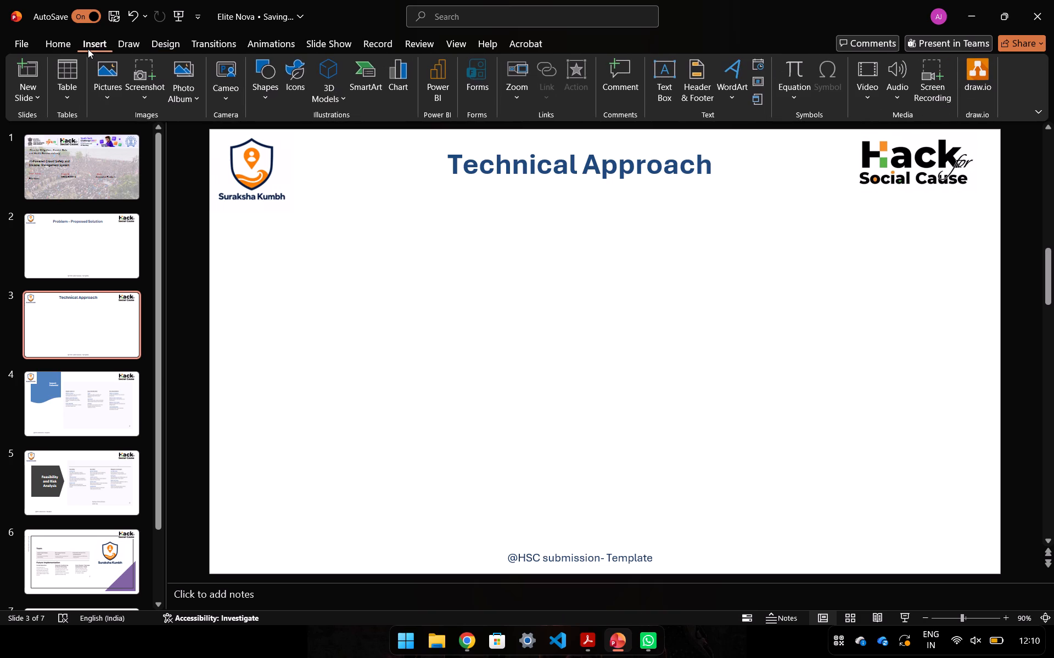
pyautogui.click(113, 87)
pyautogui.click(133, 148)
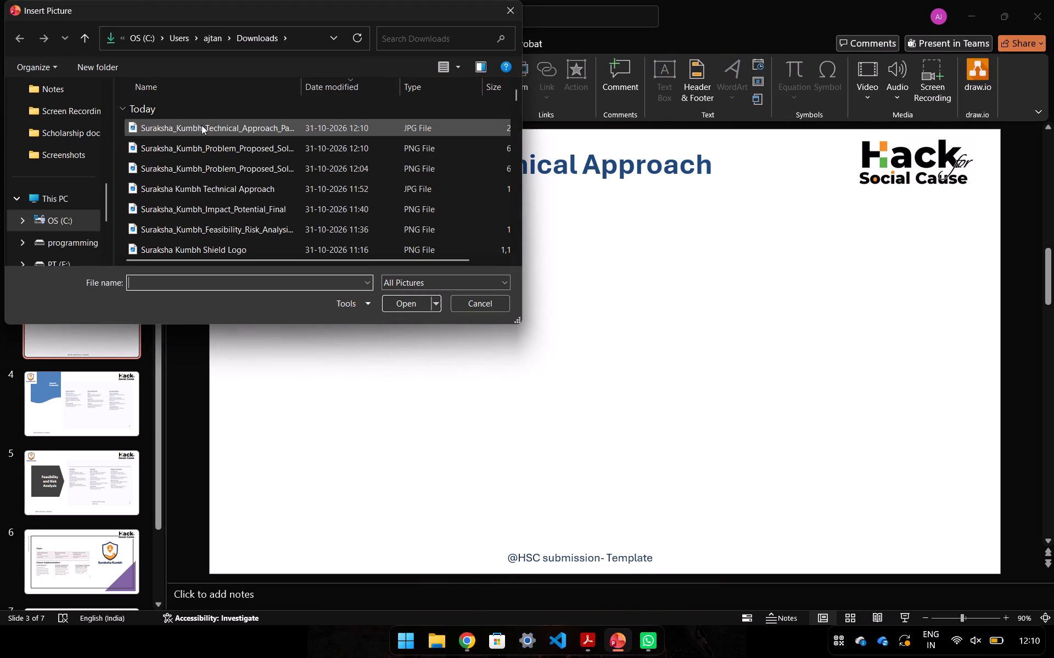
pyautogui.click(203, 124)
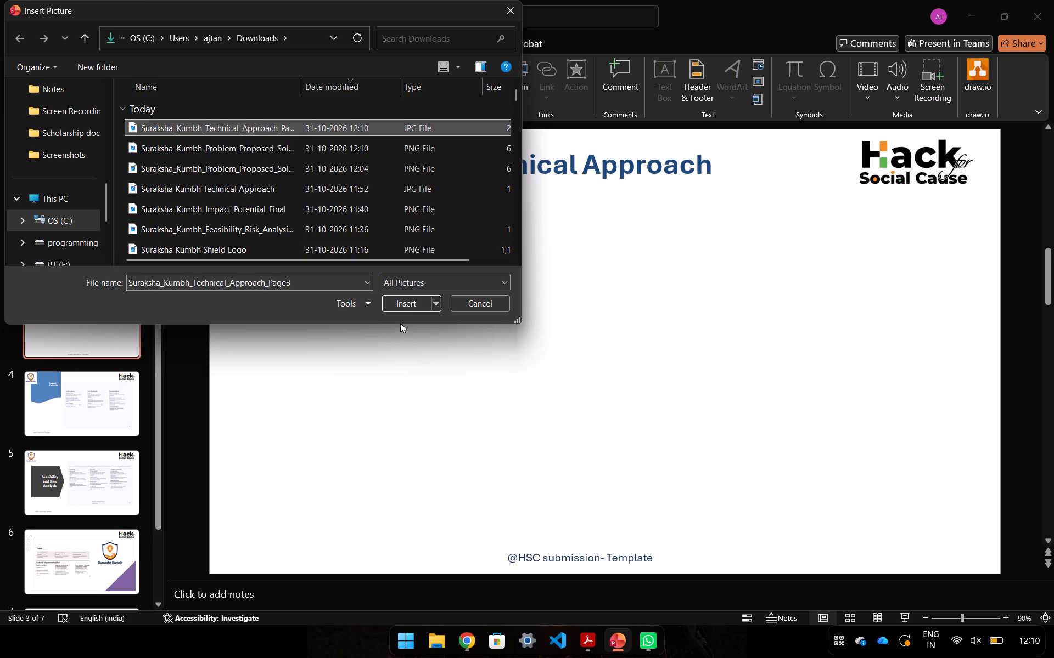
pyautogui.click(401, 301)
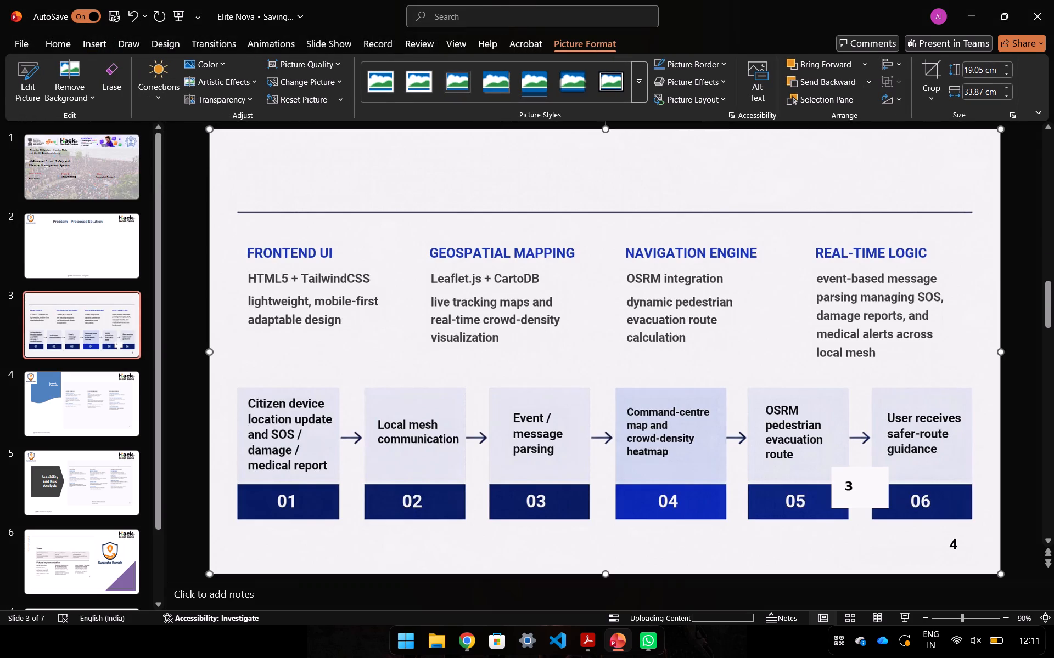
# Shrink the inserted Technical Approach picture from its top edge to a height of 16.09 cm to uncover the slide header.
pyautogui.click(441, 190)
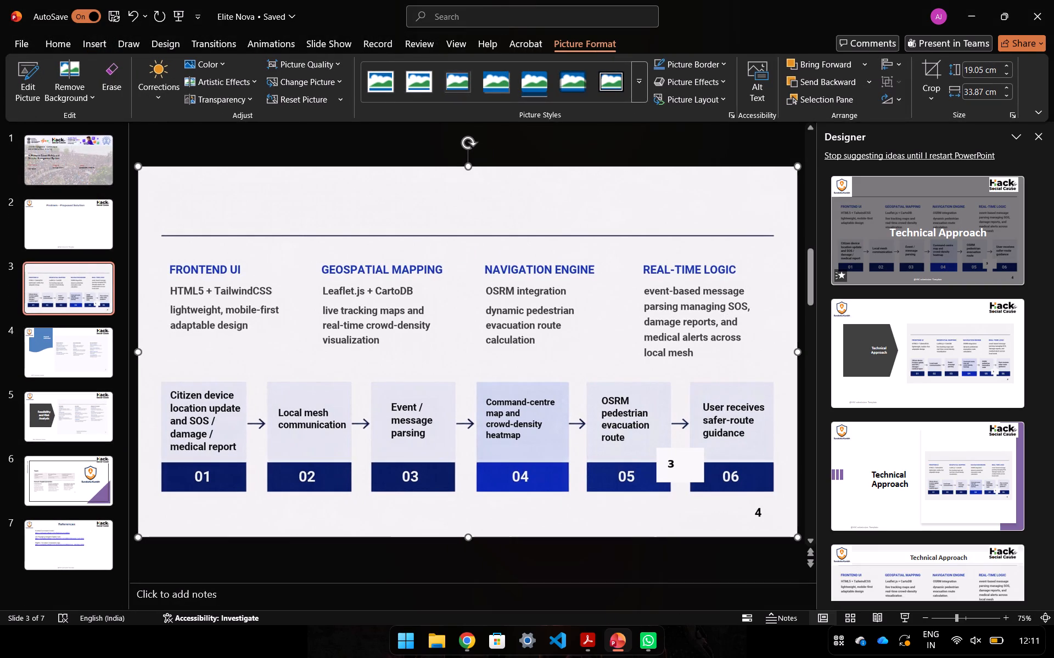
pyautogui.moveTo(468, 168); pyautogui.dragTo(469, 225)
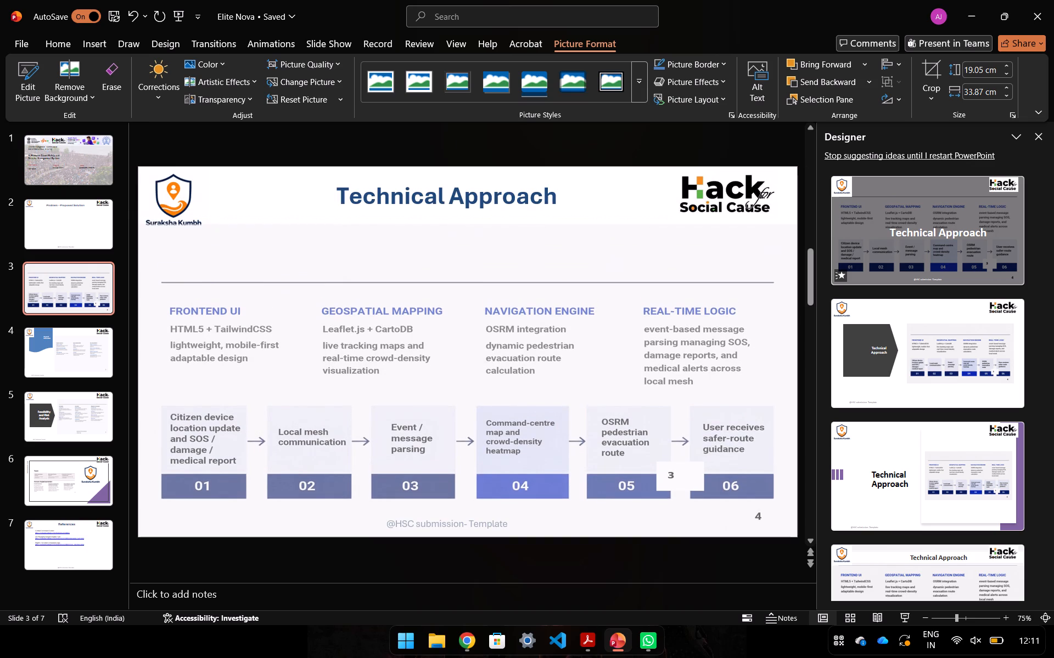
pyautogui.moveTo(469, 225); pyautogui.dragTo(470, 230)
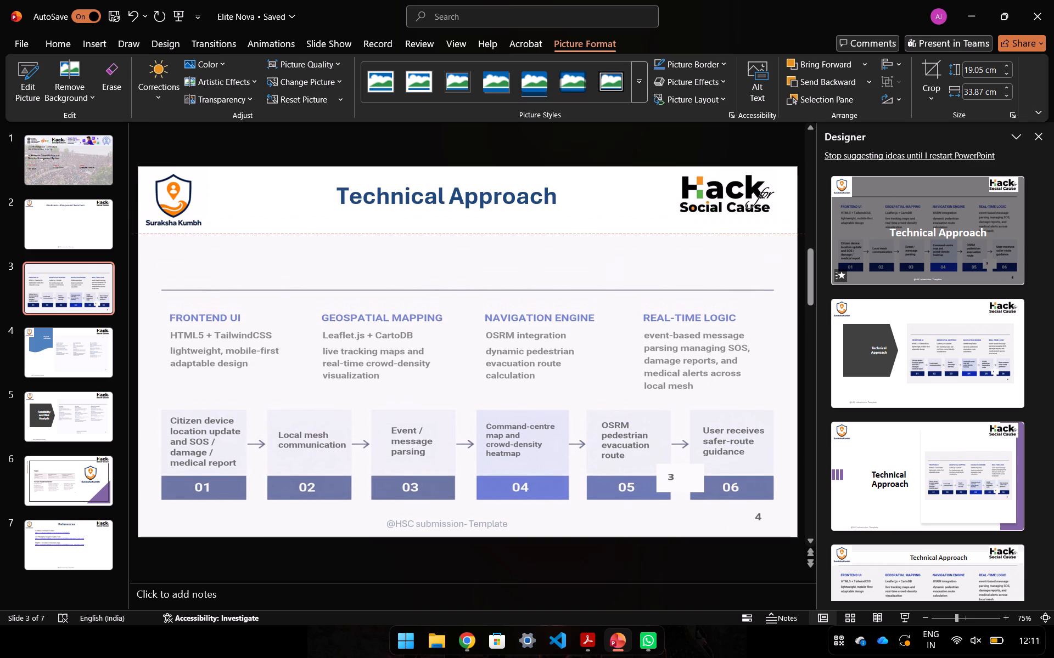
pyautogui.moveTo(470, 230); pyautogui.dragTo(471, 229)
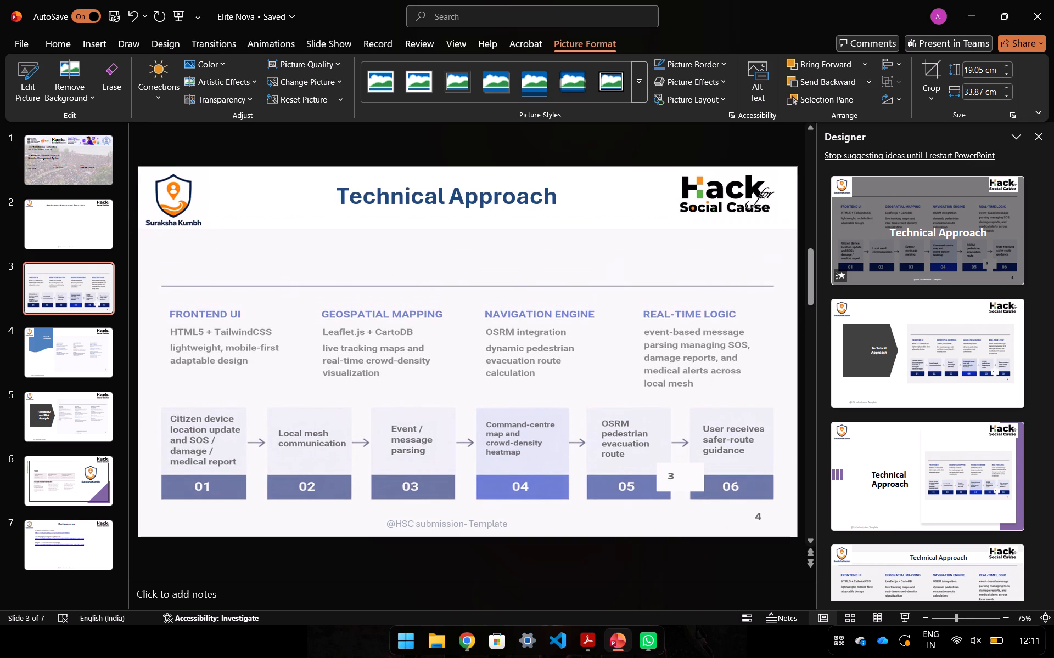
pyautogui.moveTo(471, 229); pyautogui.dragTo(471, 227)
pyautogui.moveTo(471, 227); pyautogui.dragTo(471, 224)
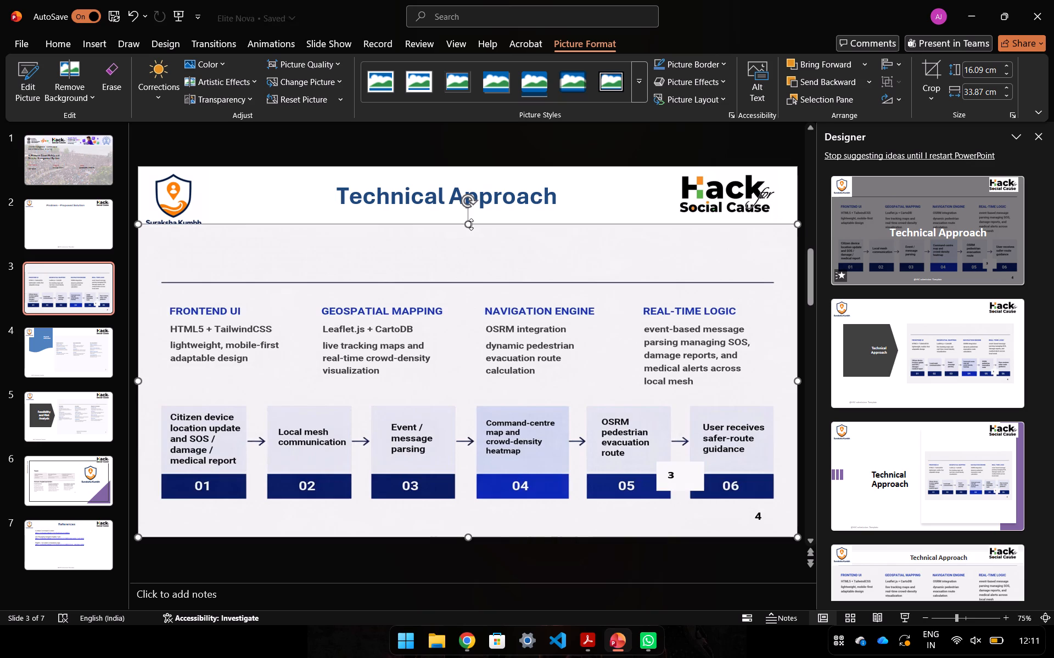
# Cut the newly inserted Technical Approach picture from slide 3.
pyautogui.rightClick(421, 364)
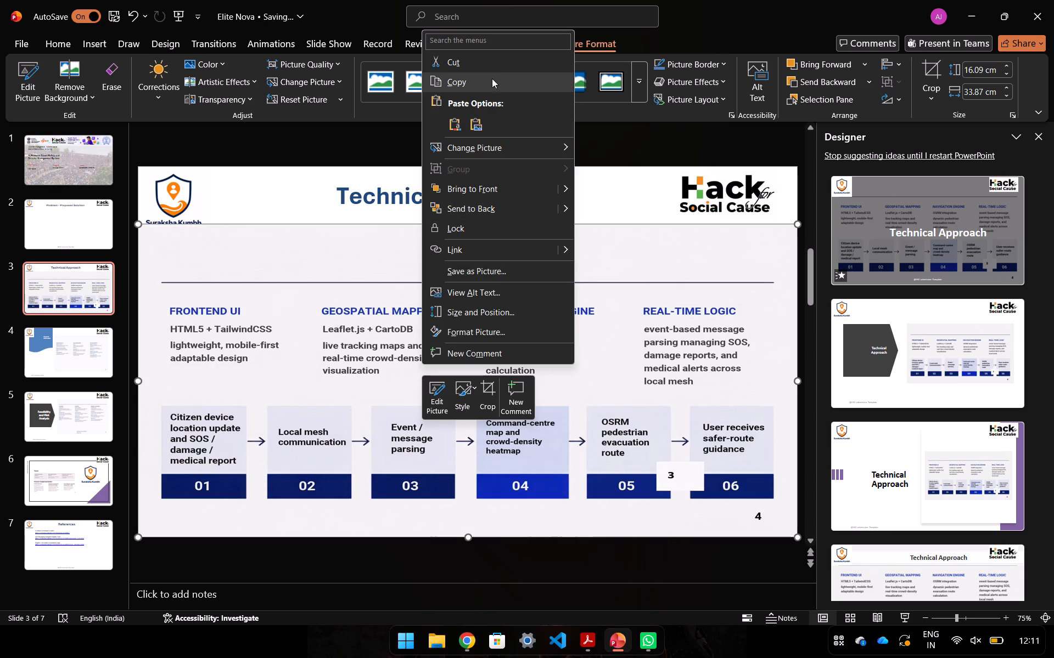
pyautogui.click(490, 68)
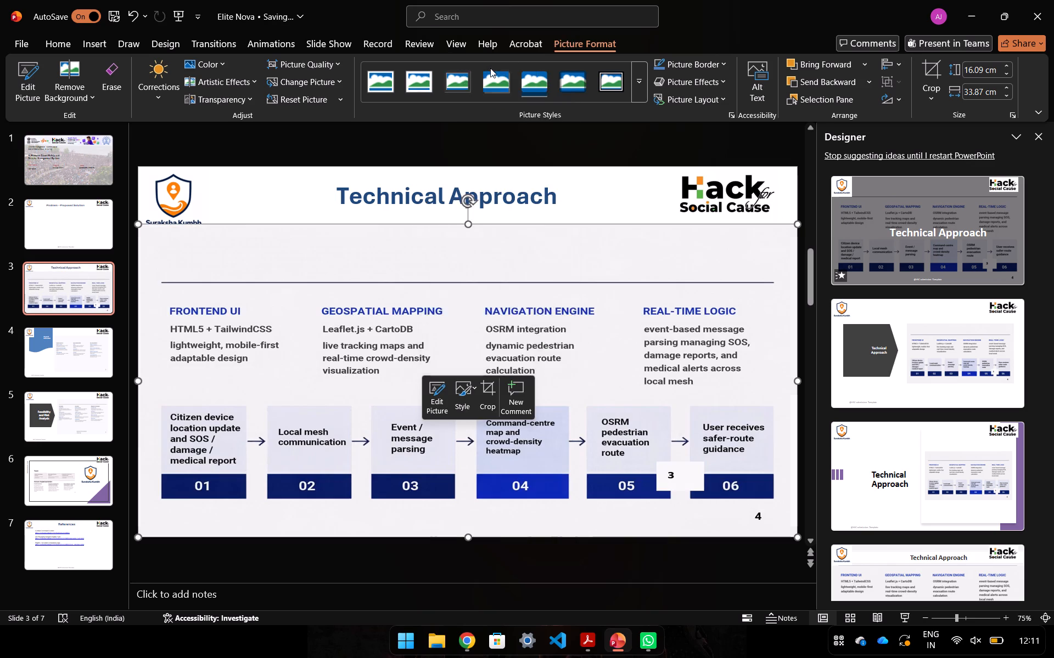
# Insert the newest downloaded Suraksha_Kumbh_Problem_Proposed_Solution_No_Header image on slide 2, Problem – Proposed Solution.
pyautogui.click(48, 253)
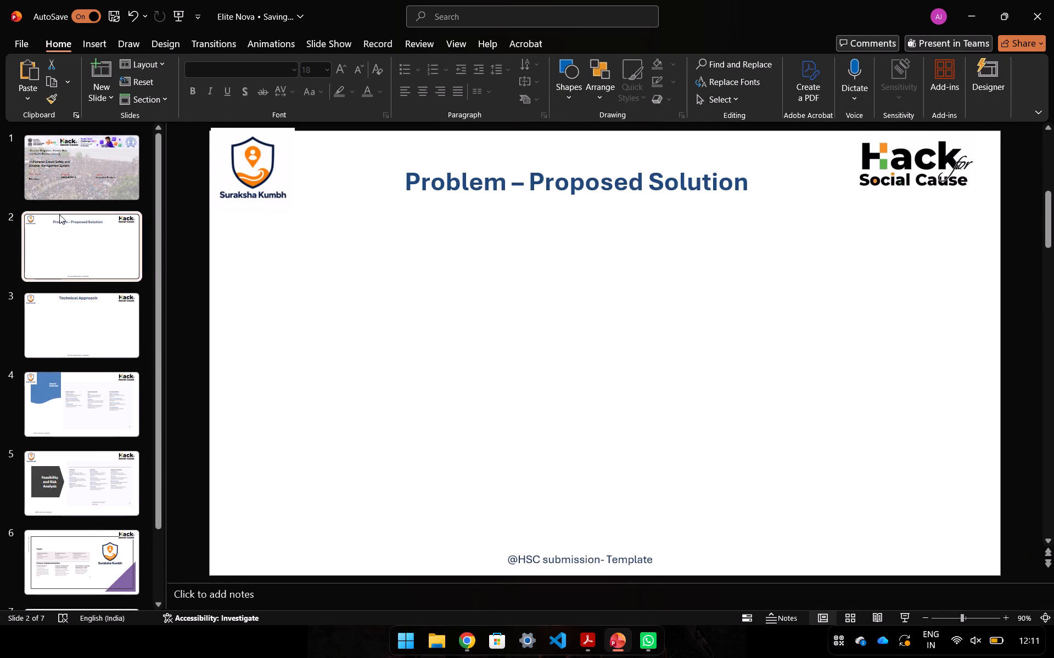
pyautogui.click(96, 47)
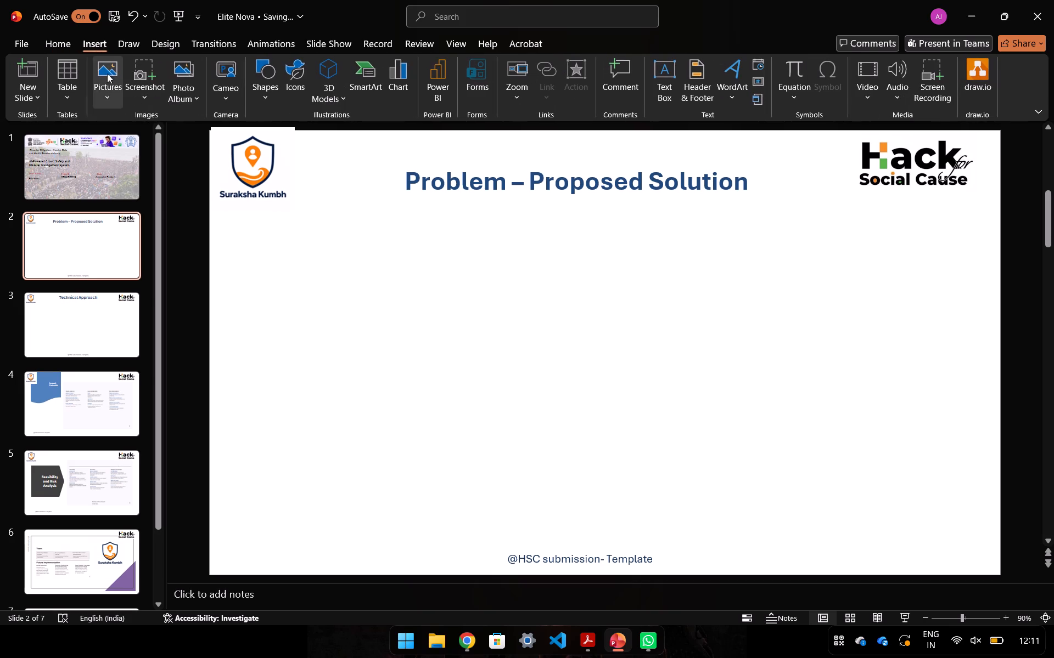
pyautogui.click(108, 76)
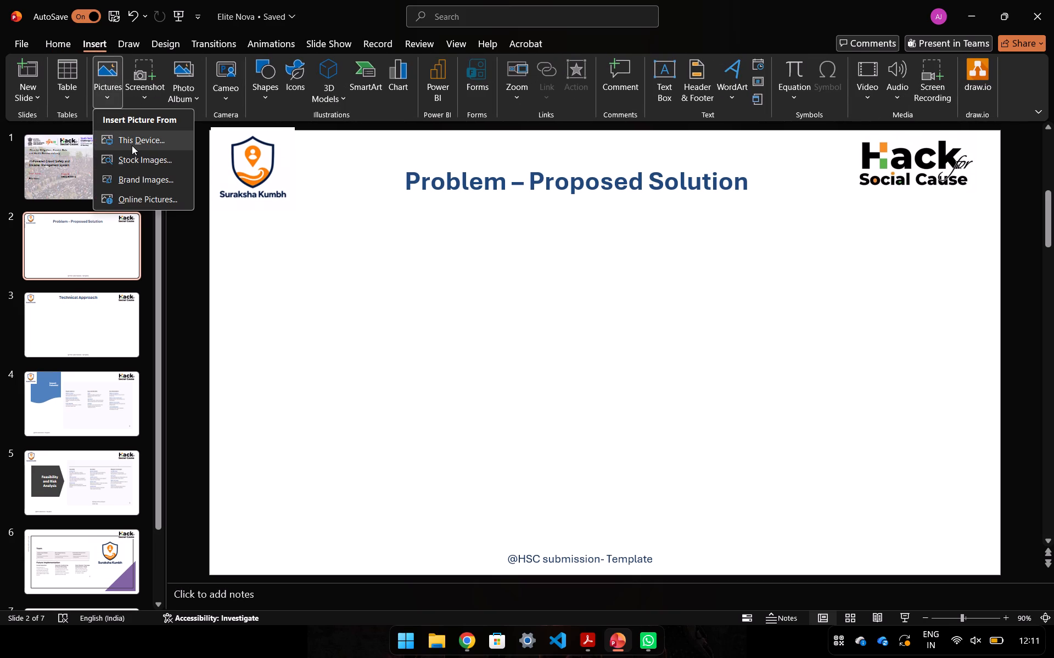
pyautogui.click(132, 145)
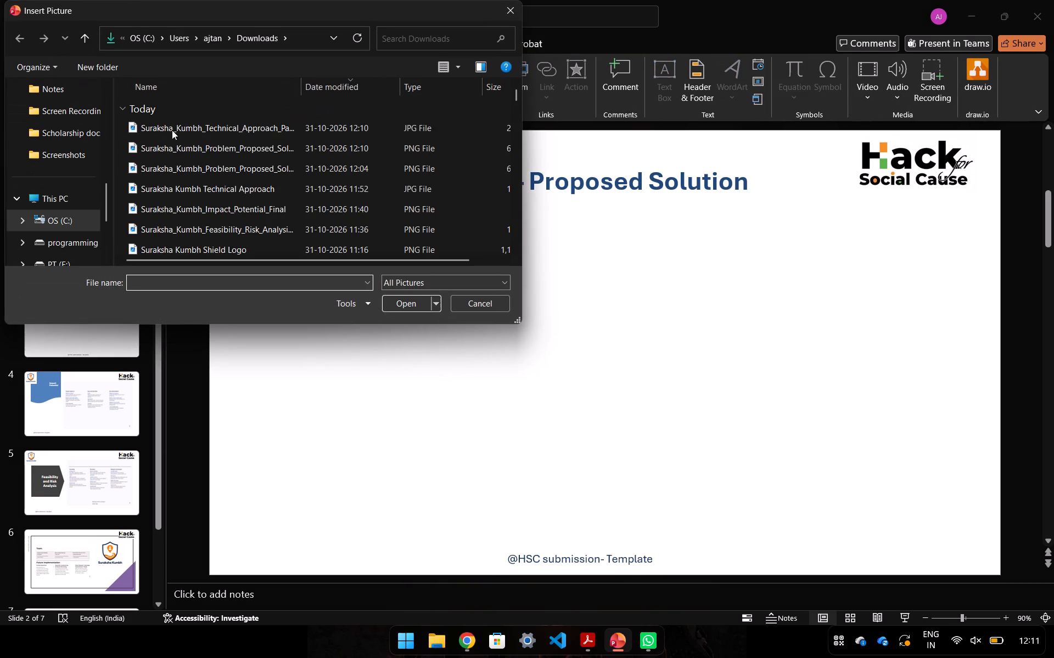
pyautogui.click(181, 146)
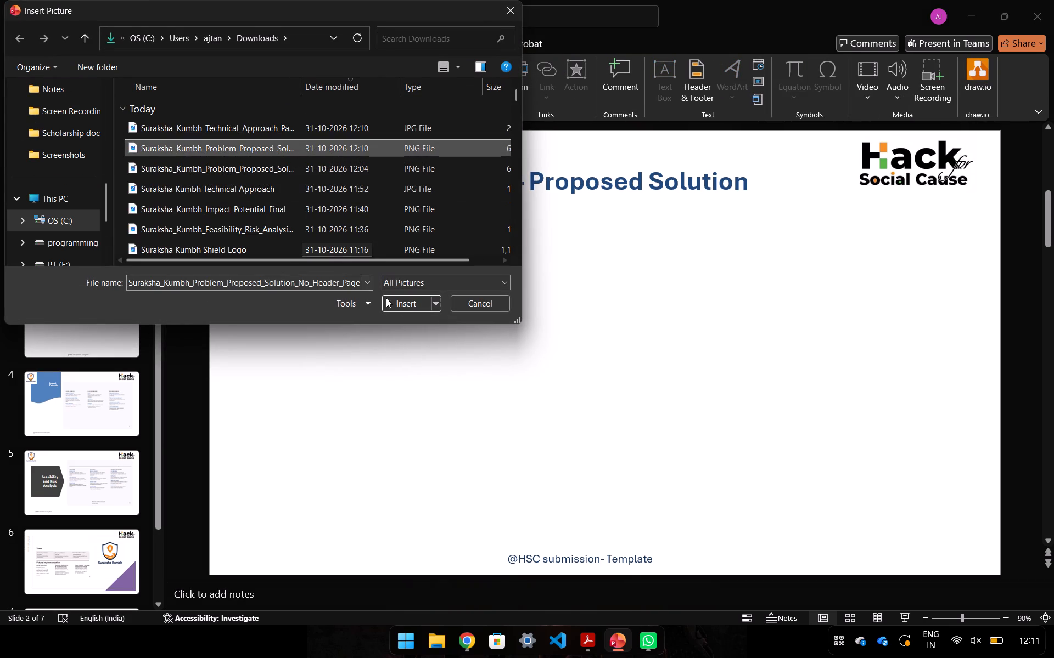
pyautogui.click(401, 305)
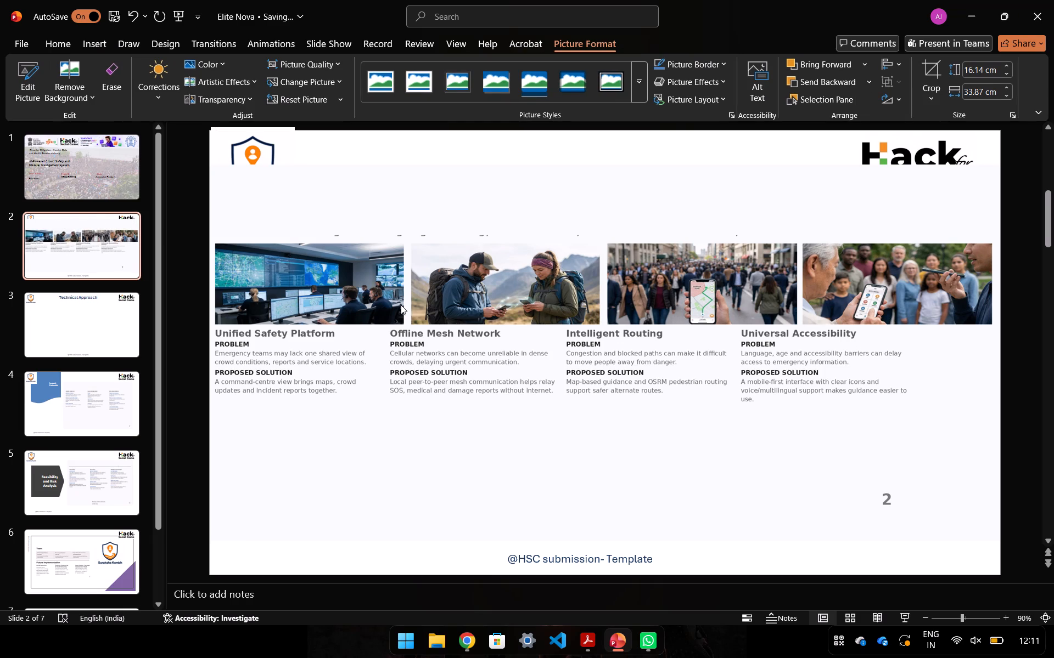
# Resize the Problem – Proposed Solution picture vertically so it spans from just below the header to the slide's bottom edge, covering the footer.
pyautogui.click(574, 562)
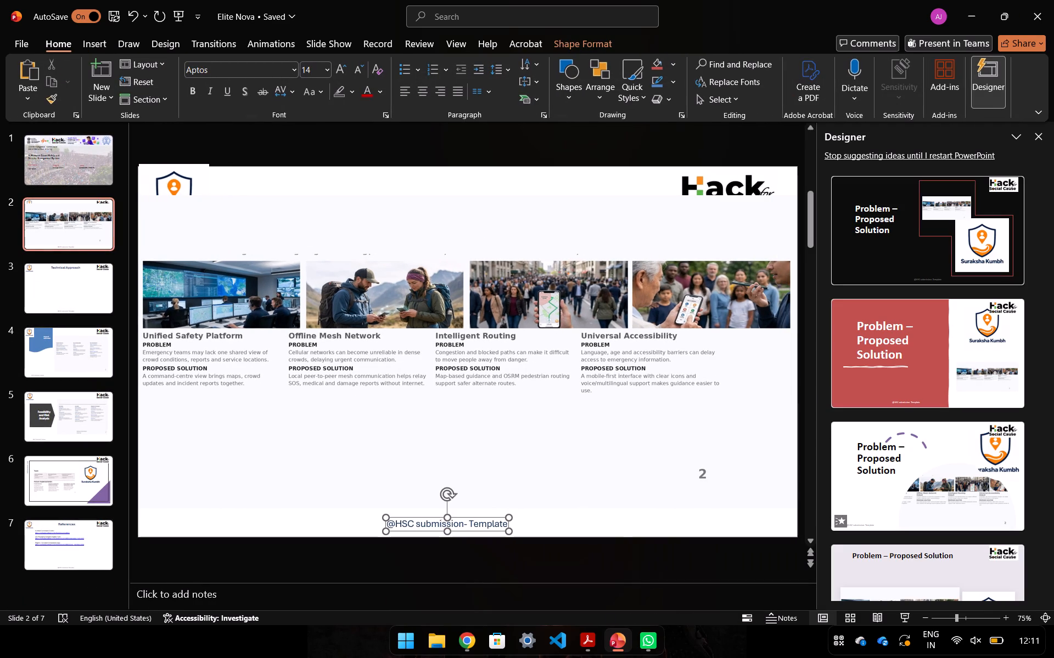
pyautogui.click(441, 229)
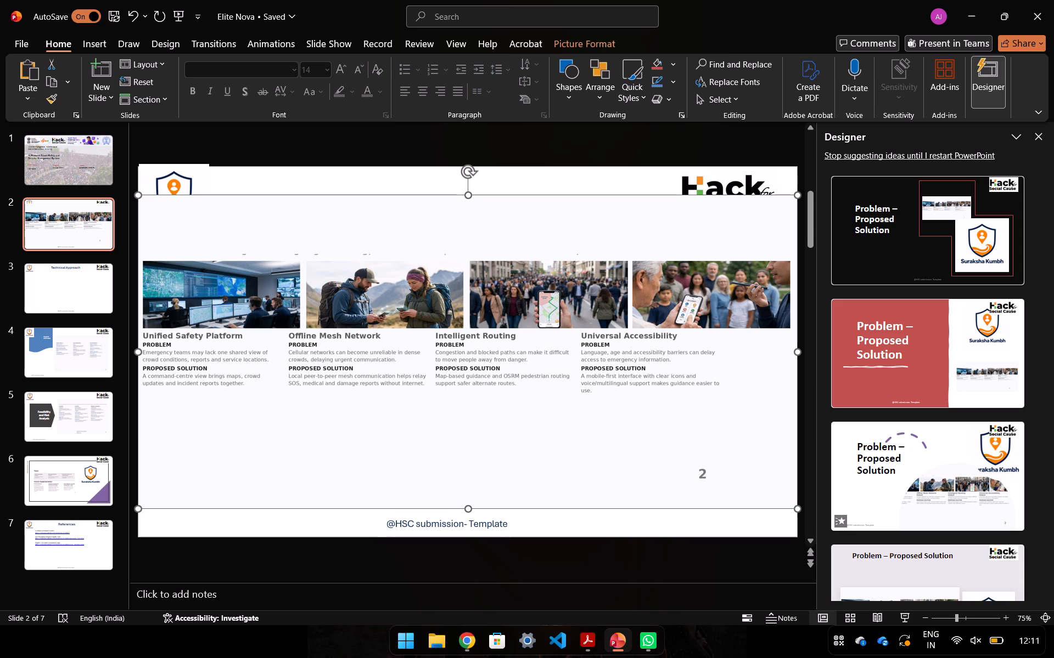
pyautogui.moveTo(467, 195); pyautogui.dragTo(475, 224)
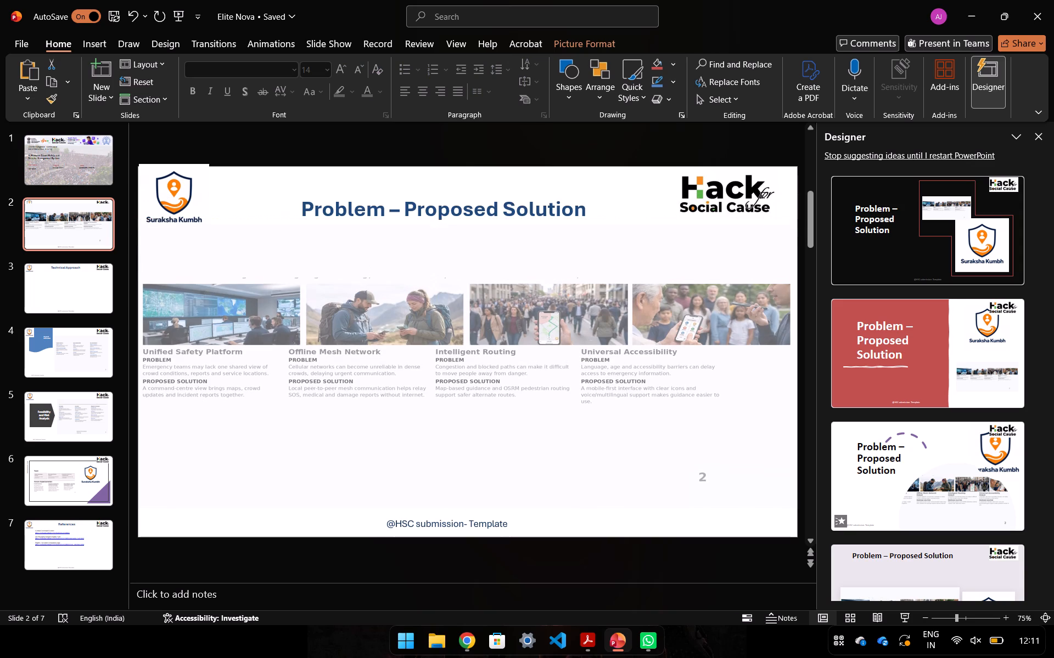
pyautogui.moveTo(475, 224); pyautogui.dragTo(480, 232)
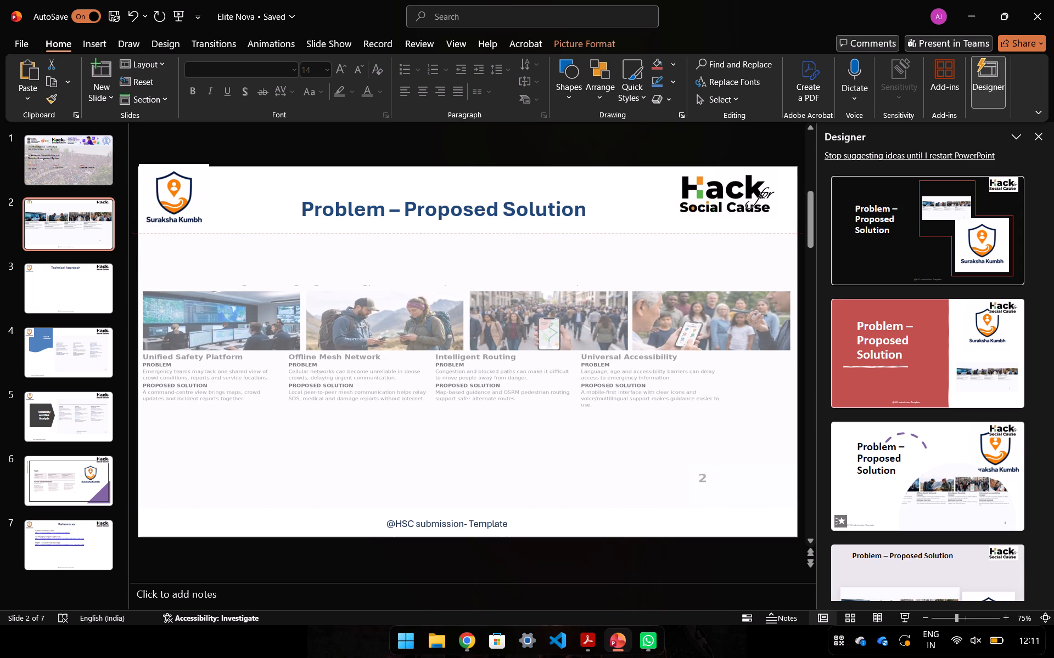
pyautogui.moveTo(480, 232); pyautogui.dragTo(480, 232)
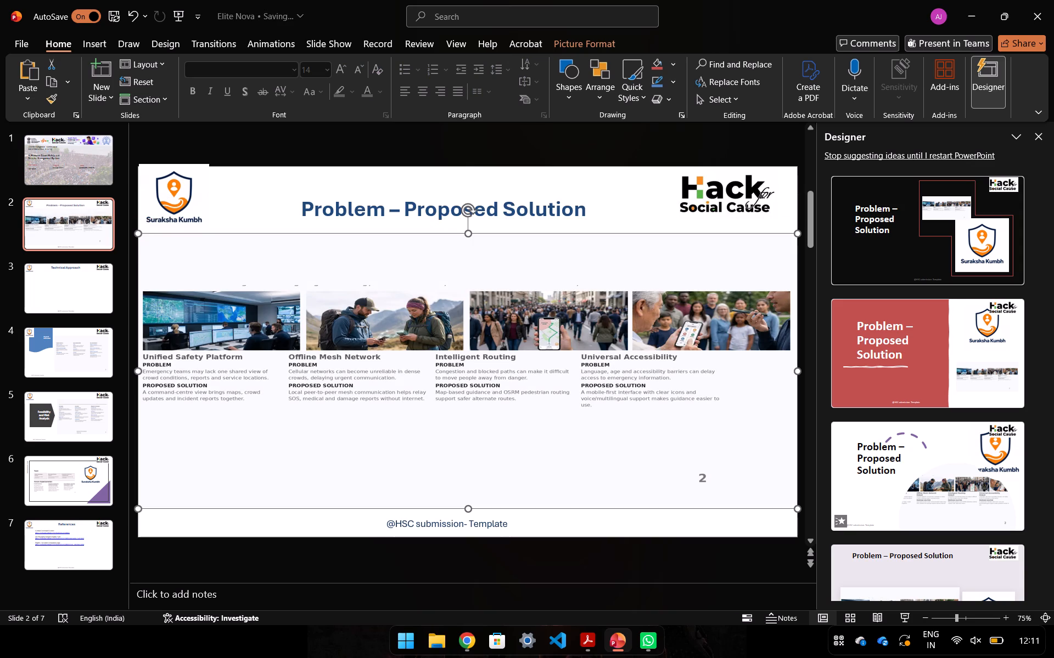
pyautogui.moveTo(469, 507); pyautogui.dragTo(476, 533)
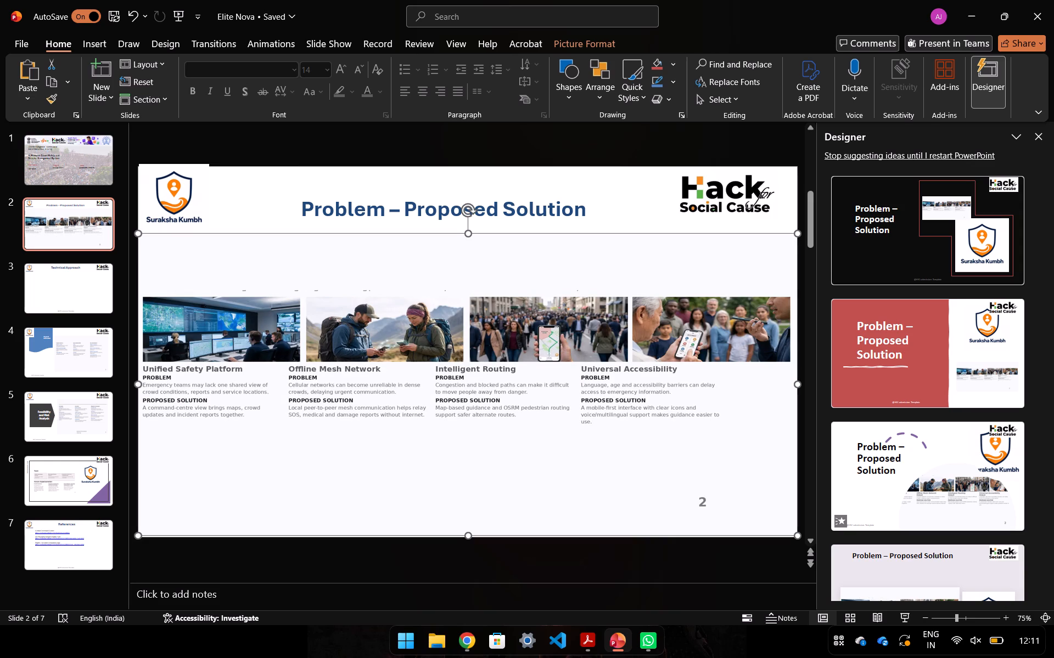
pyautogui.click(58, 292)
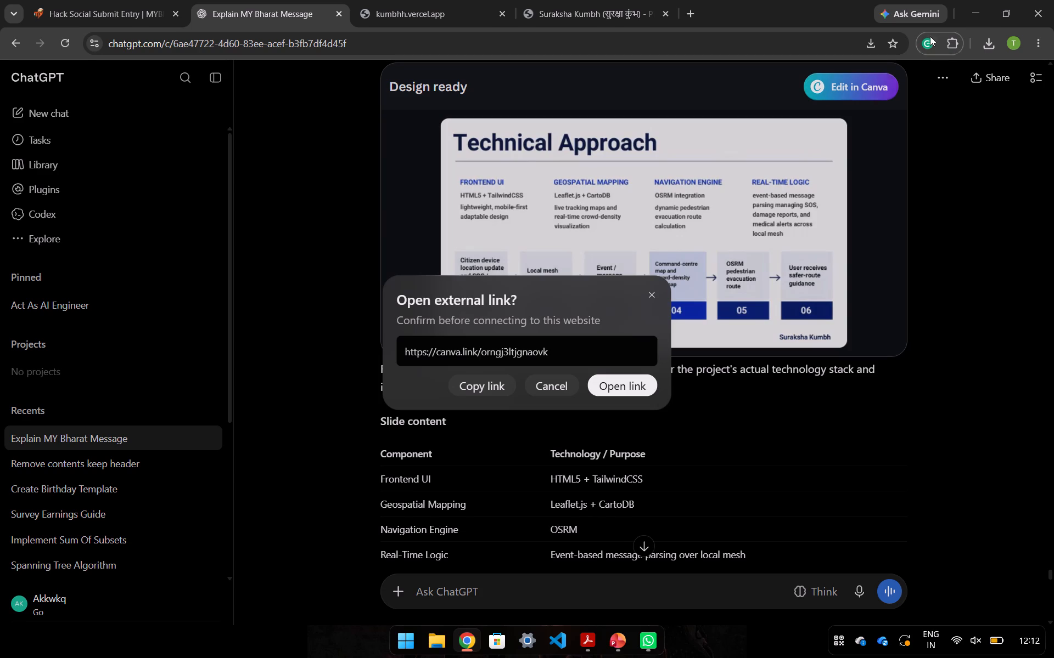
pyautogui.click(613, 379)
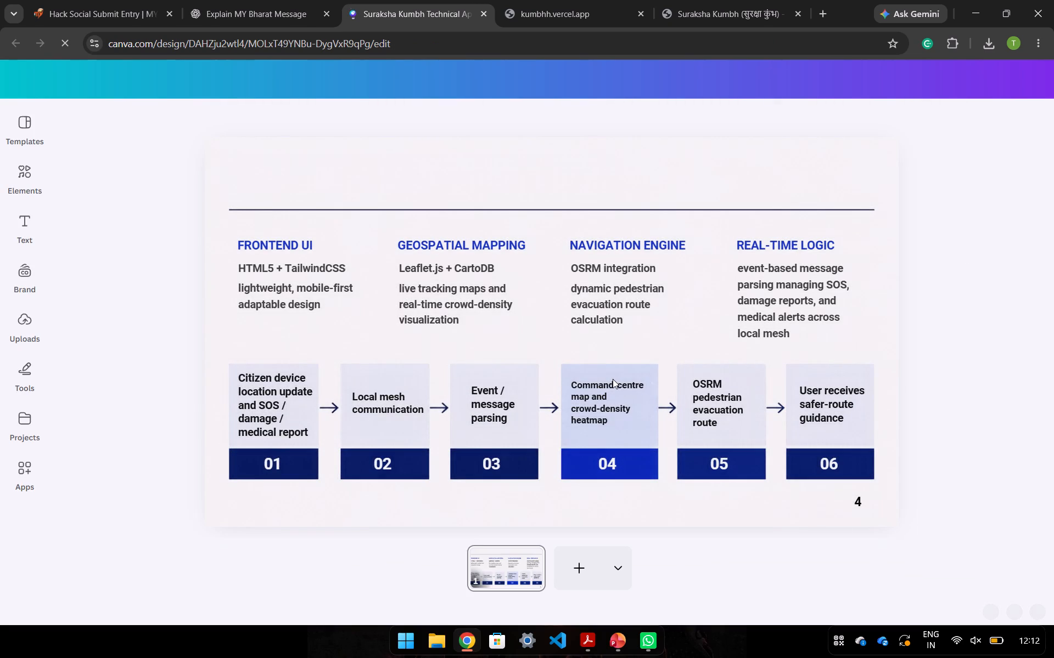
# Change the page number at the bottom of the Technical Approach design to 3.
pyautogui.click(861, 500)
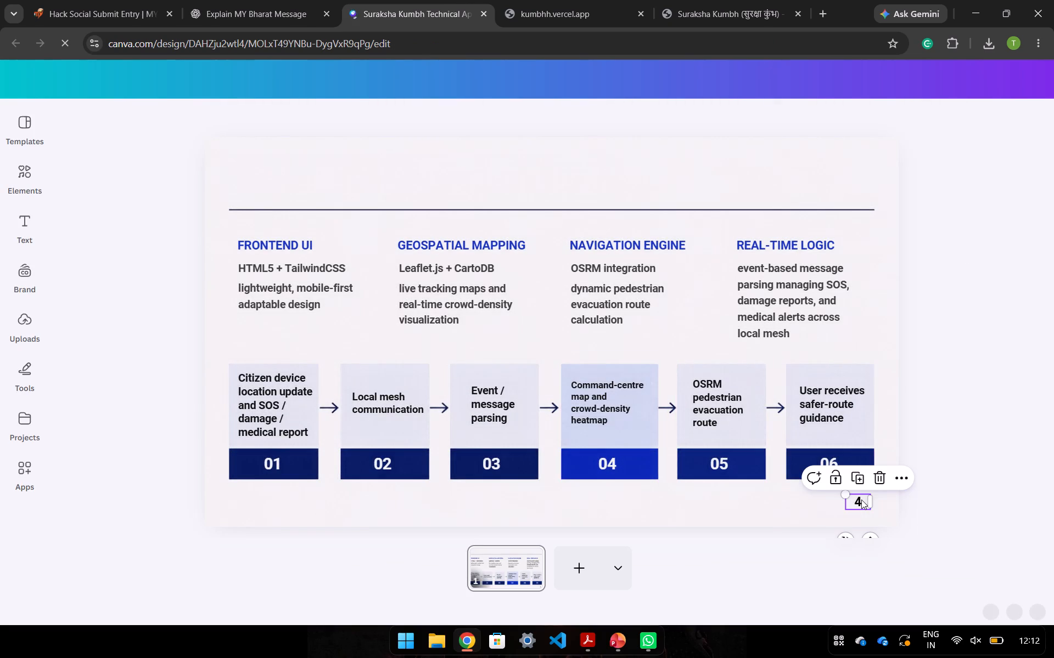
pyautogui.click(861, 500)
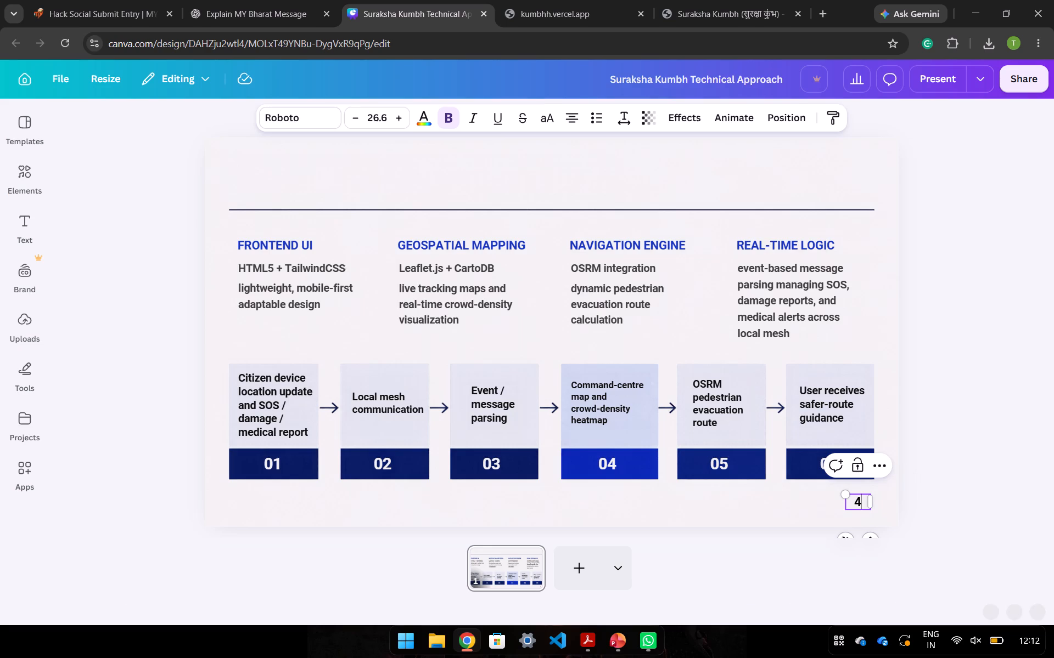
pyautogui.press('BackSpace')
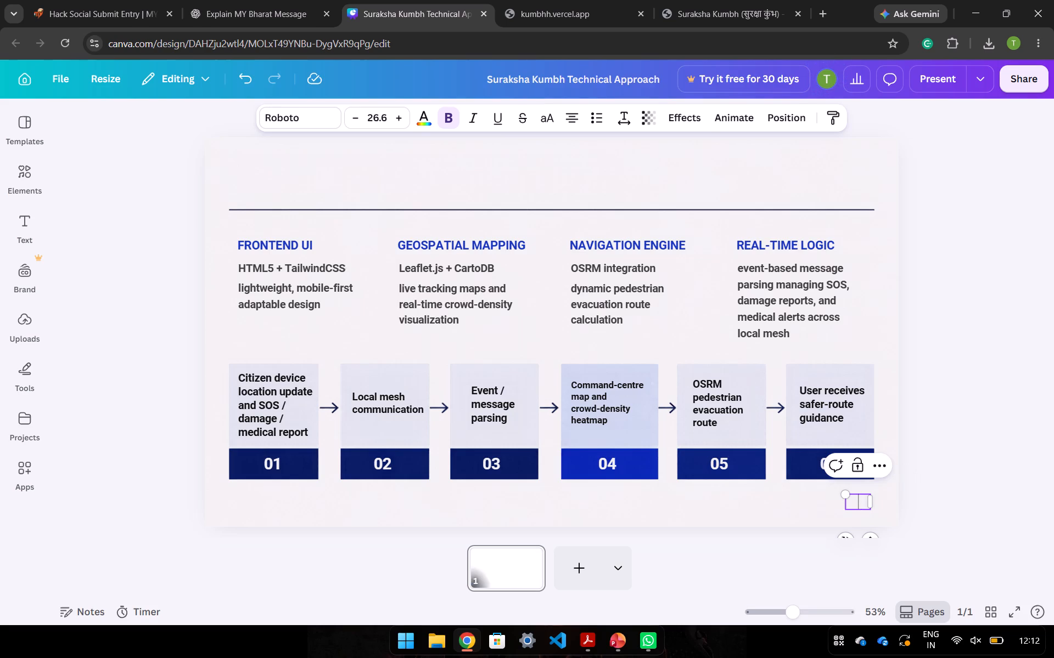
pyautogui.press('3')
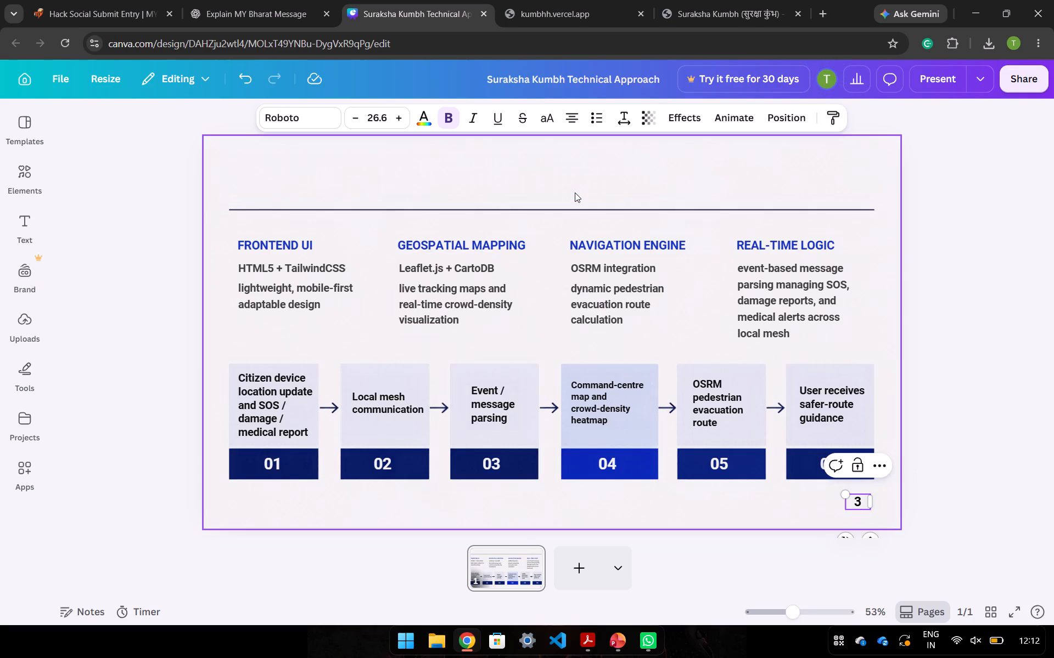
# Download the Technical Approach design from Canva as a JPG image.
pyautogui.click(1006, 80)
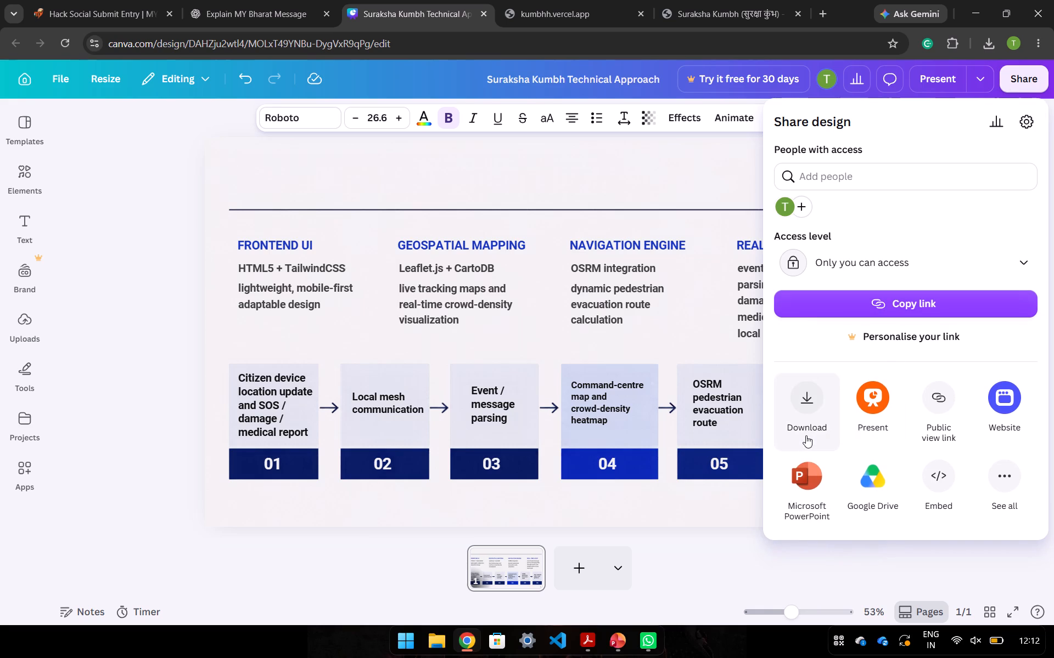
pyautogui.click(806, 435)
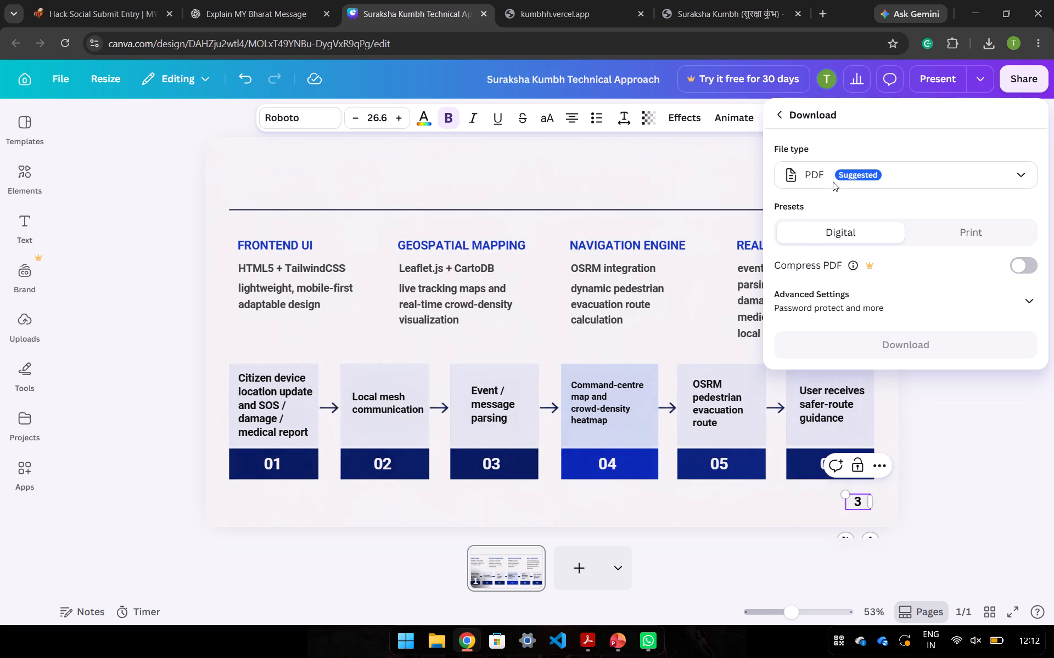
pyautogui.click(831, 182)
pyautogui.click(833, 172)
pyautogui.click(879, 174)
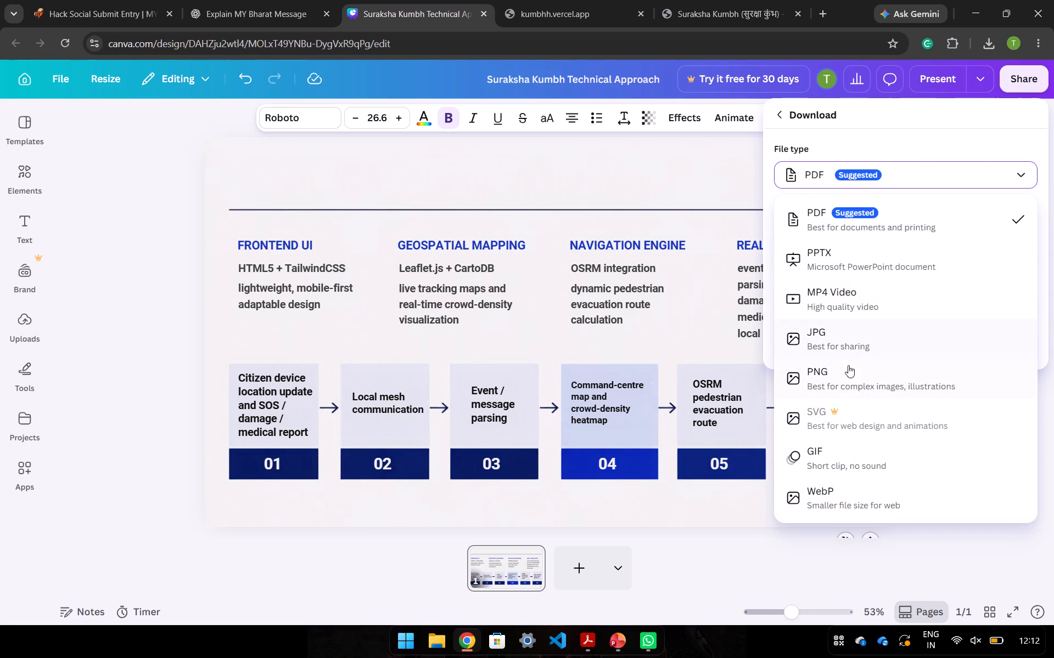
pyautogui.click(856, 349)
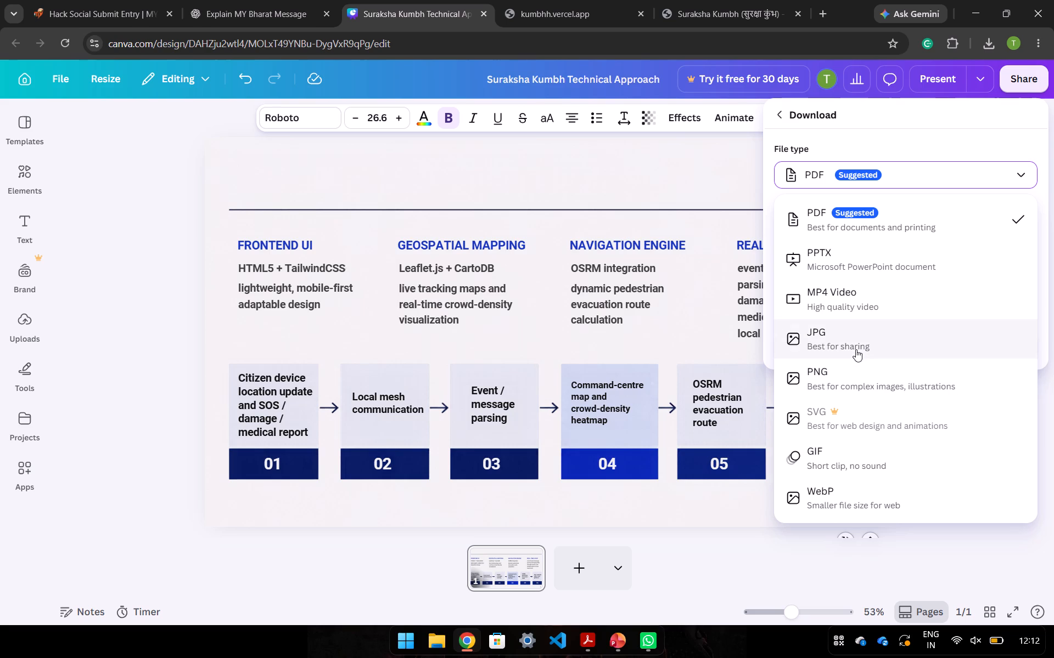
pyautogui.click(855, 355)
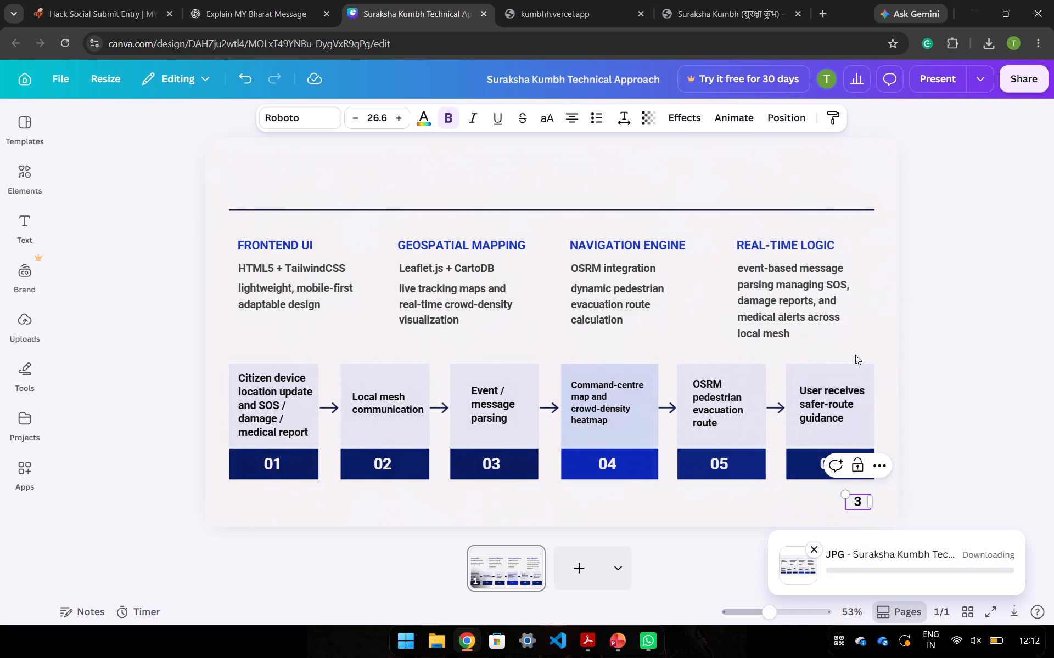
# Switch to PowerPoint and insert the downloaded picture Suraksha Kumbh Technical Approach (1) on slide 3.
pyautogui.hotkey('alt', 'Tab')
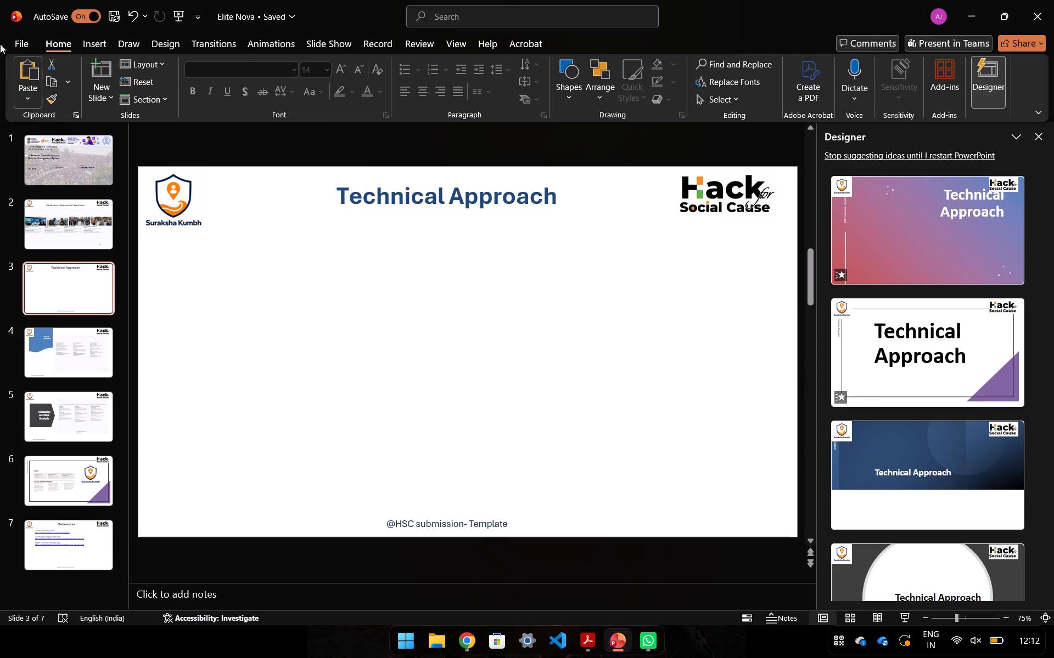
pyautogui.click(79, 43)
pyautogui.click(100, 98)
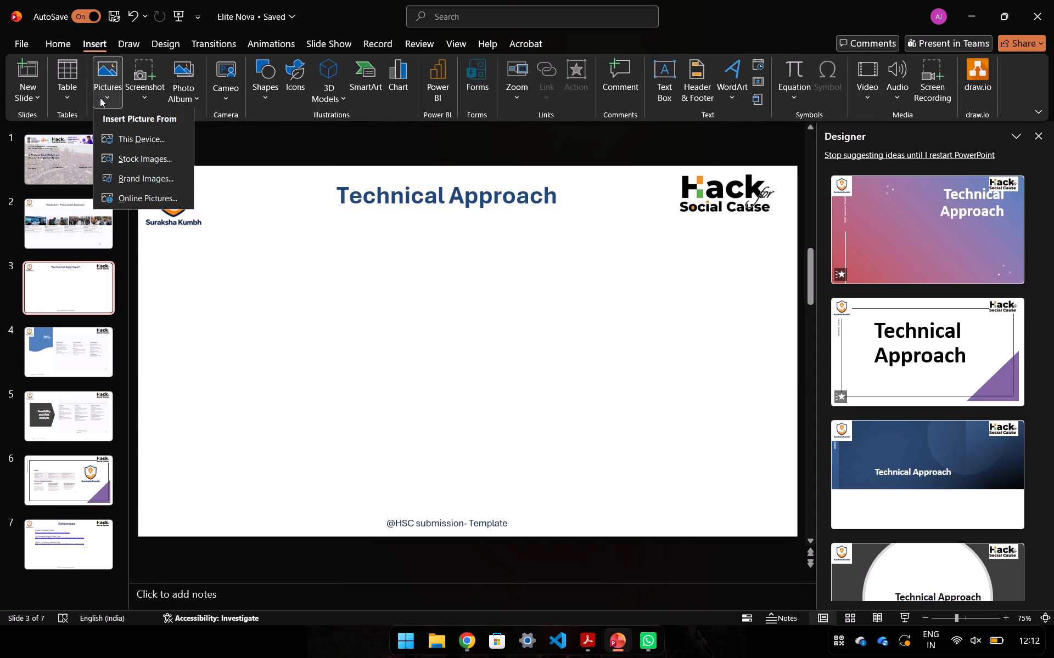
pyautogui.click(112, 139)
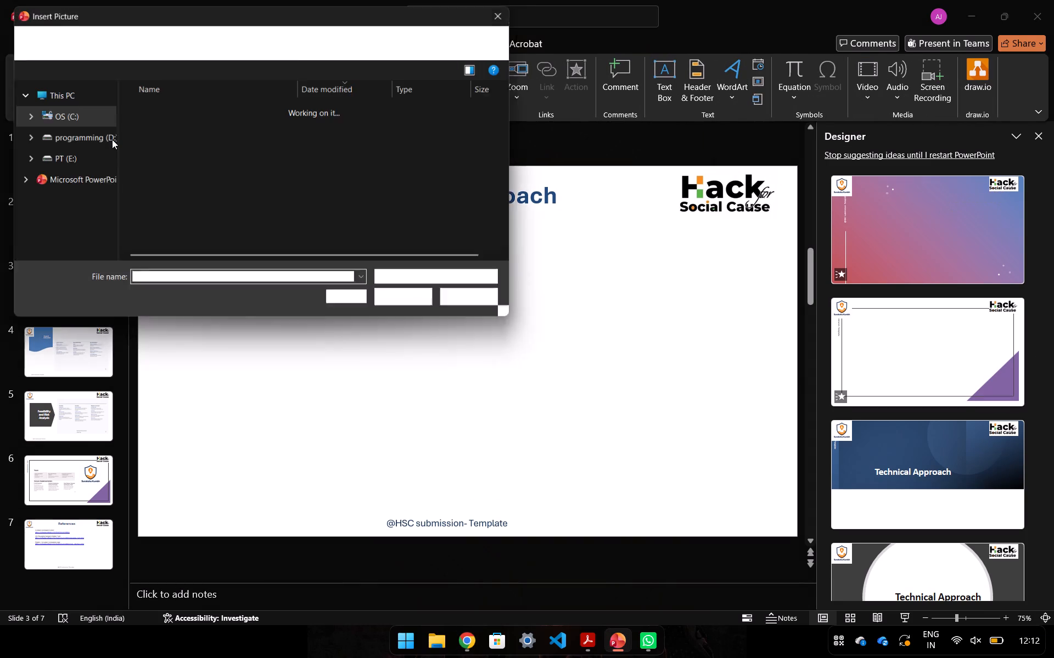
pyautogui.click(198, 132)
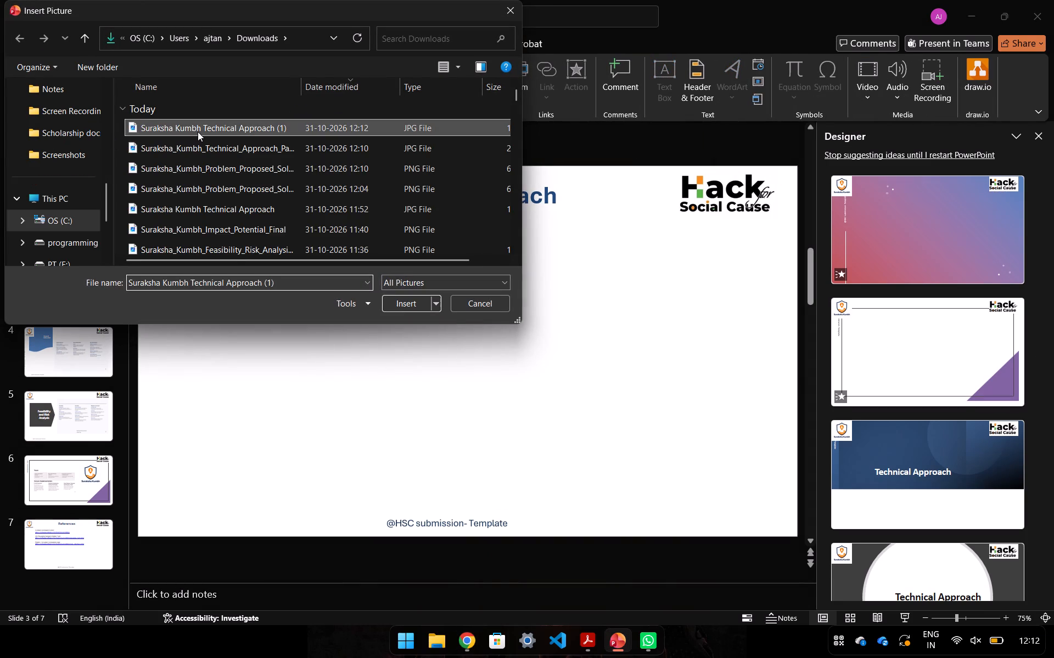
pyautogui.click(401, 299)
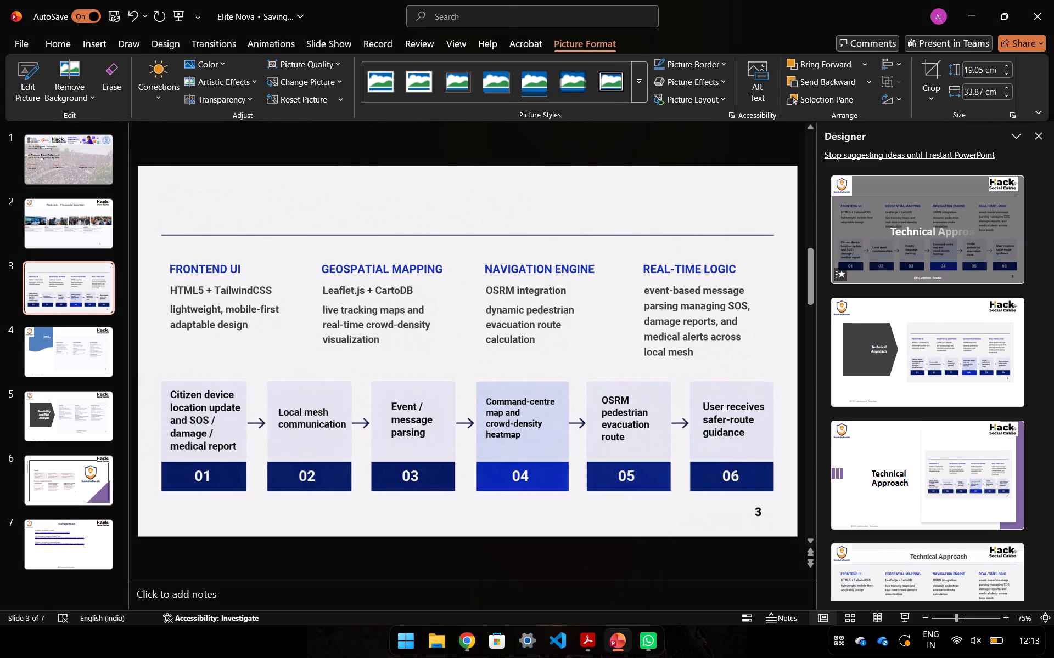
# Shrink the Technical Approach picture from its top edge to a height of 15.61 cm, uncovering the slide header.
pyautogui.click(438, 179)
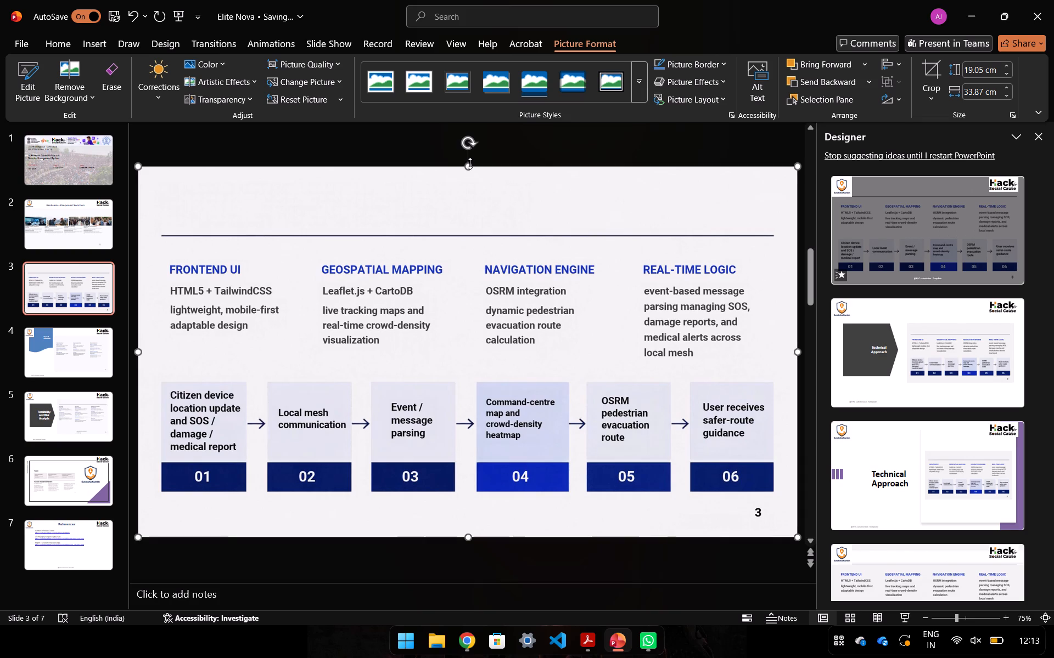
pyautogui.moveTo(470, 163); pyautogui.dragTo(479, 231)
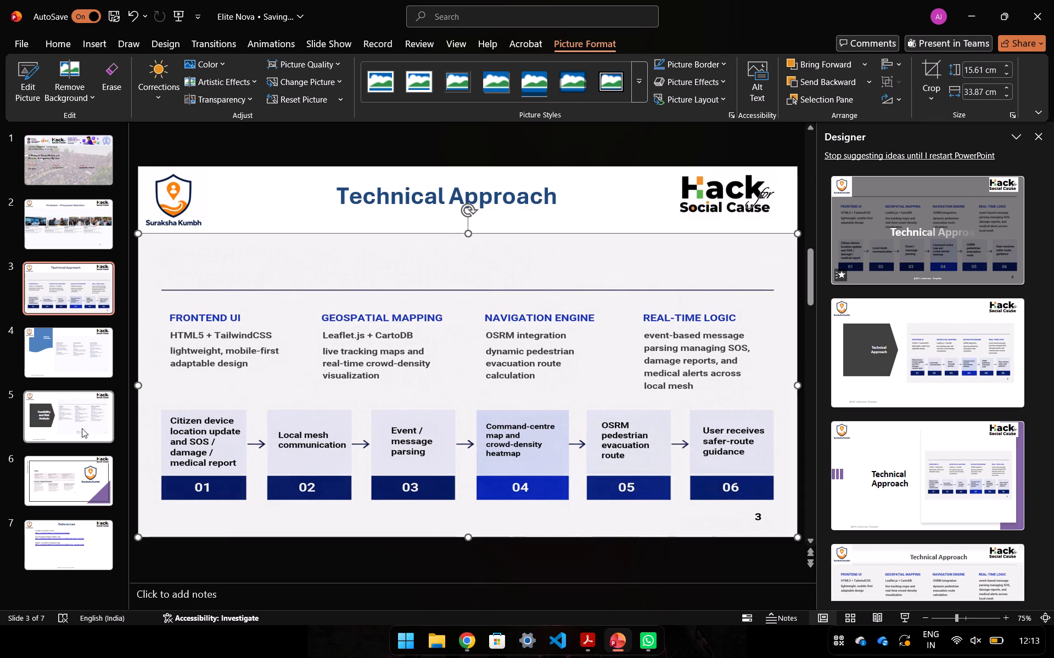
# Review the References, Feasibility and Risk Analysis, and Impact Potential slides, going back from slide 7 to slide 4.
pyautogui.scroll(-19, 80, 433)
pyautogui.click(47, 553)
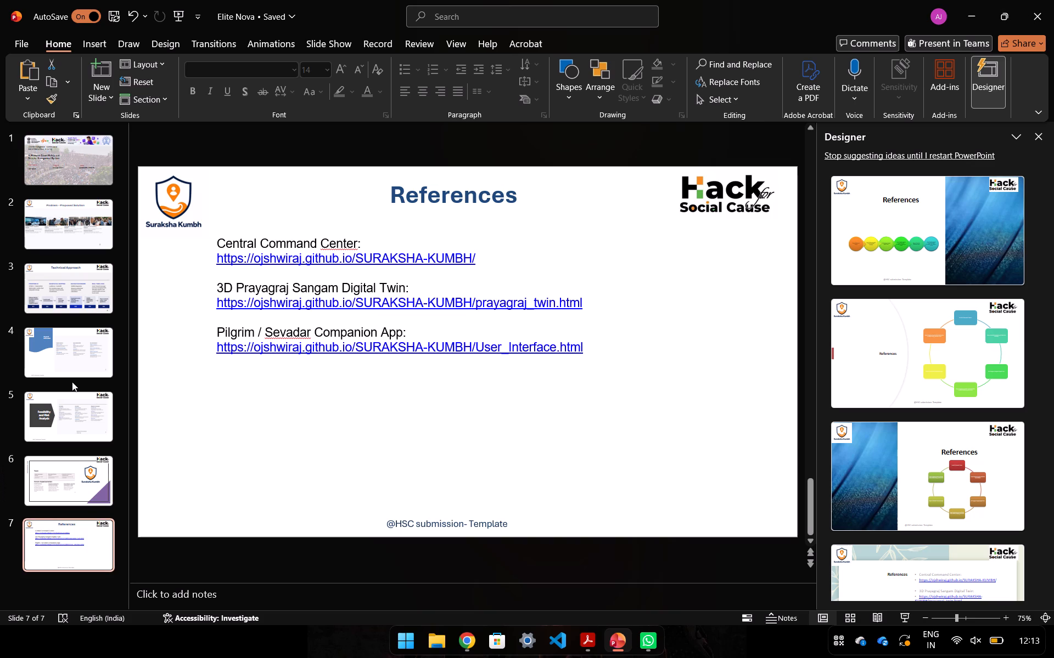
pyautogui.scroll(-1, 72, 382)
pyautogui.scroll(7, 72, 382)
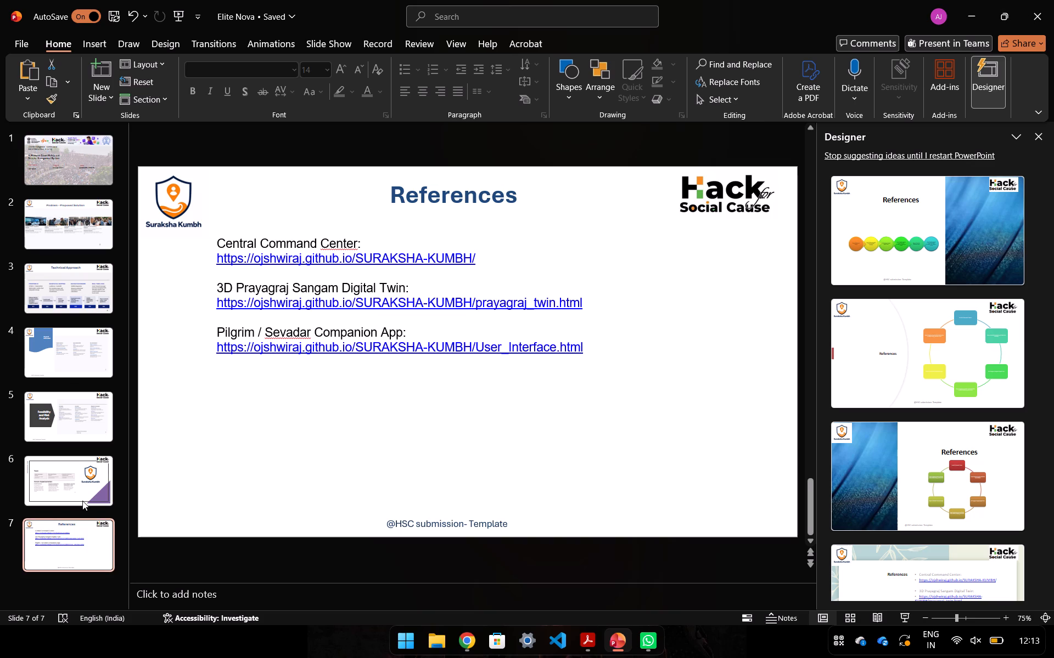
pyautogui.click(82, 501)
pyautogui.click(58, 428)
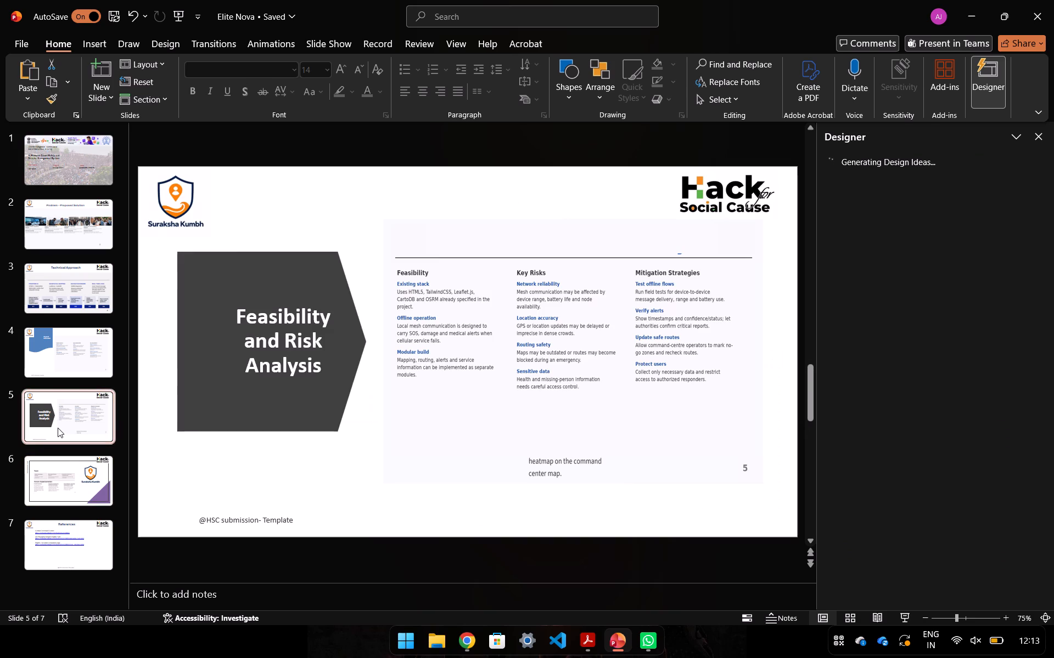
pyautogui.click(58, 359)
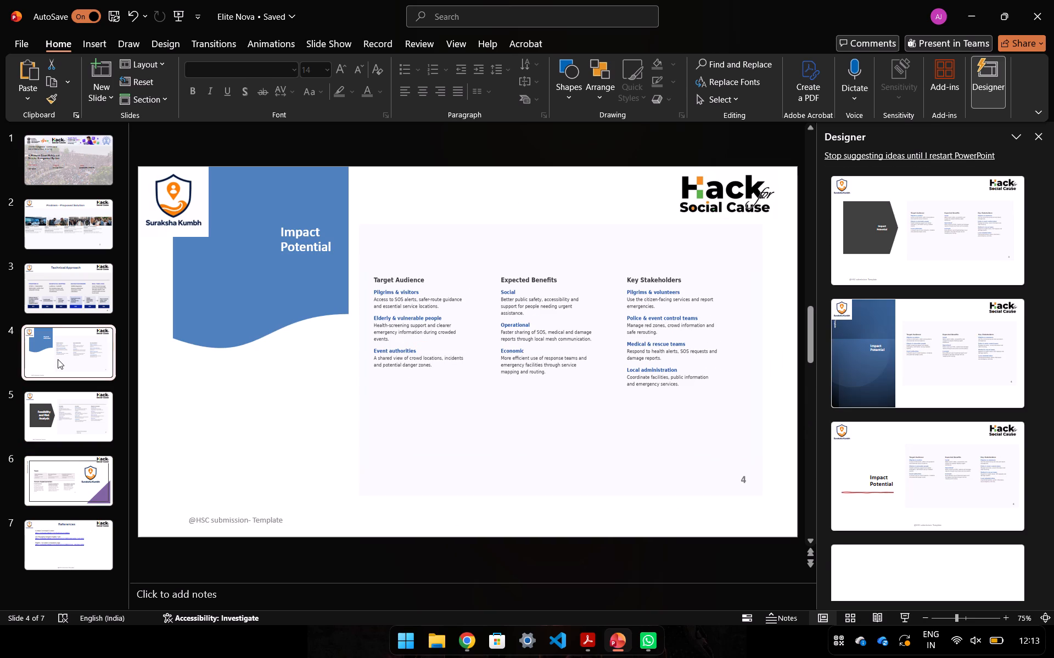
# Browse the Designer layout suggestions for the Impact Potential slide, loading more design ideas and checking the column text up close.
pyautogui.scroll(-6, 958, 425)
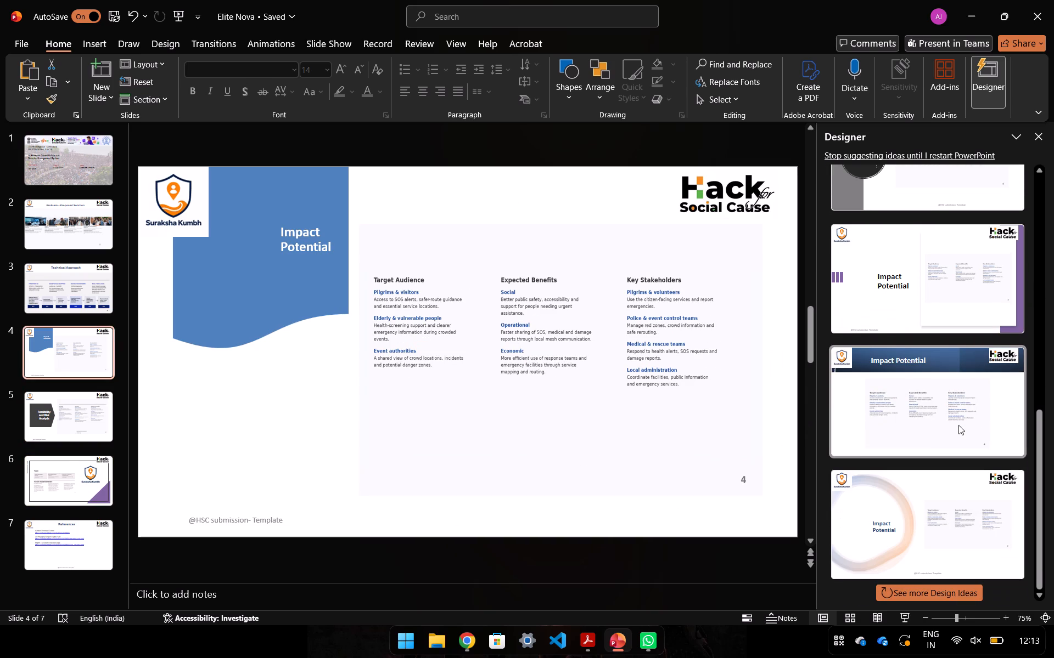
pyautogui.scroll(-1, 958, 425)
pyautogui.click(909, 587)
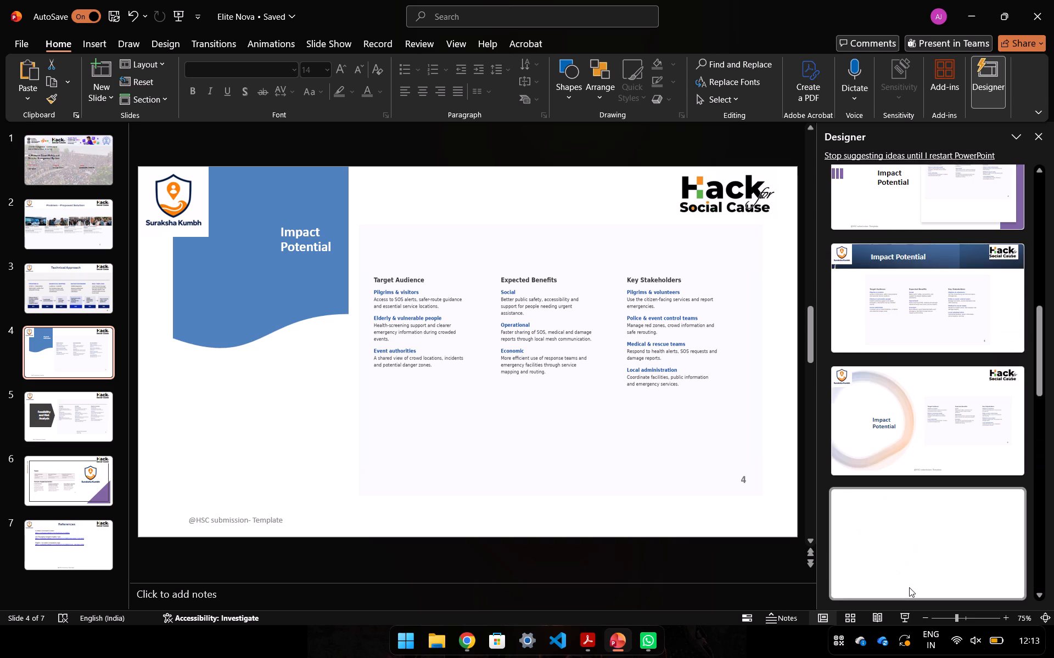
pyautogui.scroll(-4, 909, 587)
pyautogui.scroll(4, 909, 587)
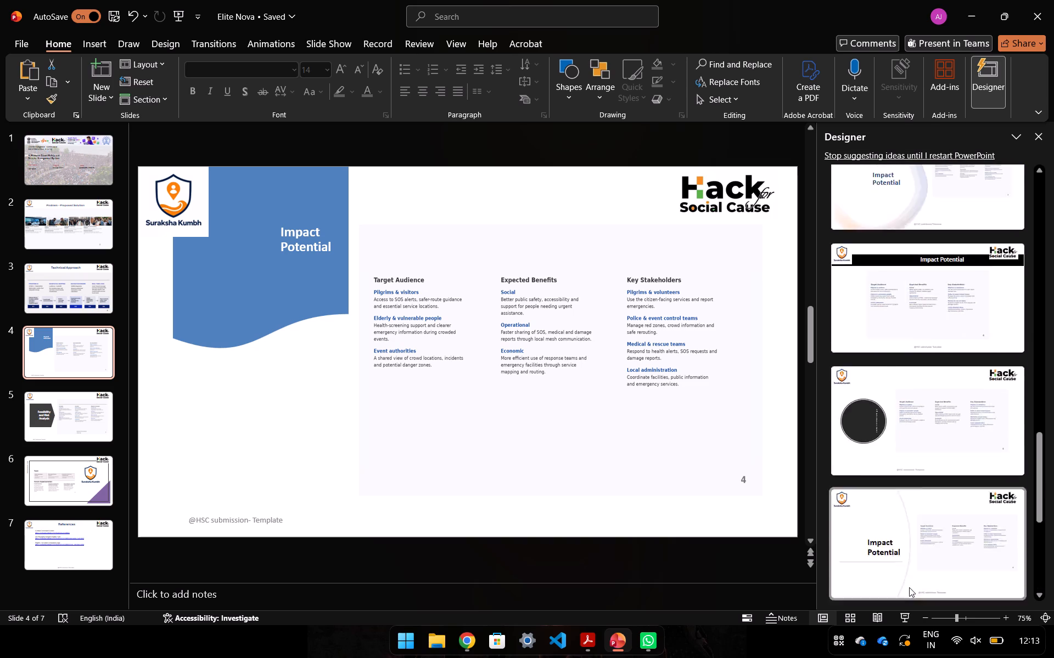
pyautogui.scroll(-5, 909, 587)
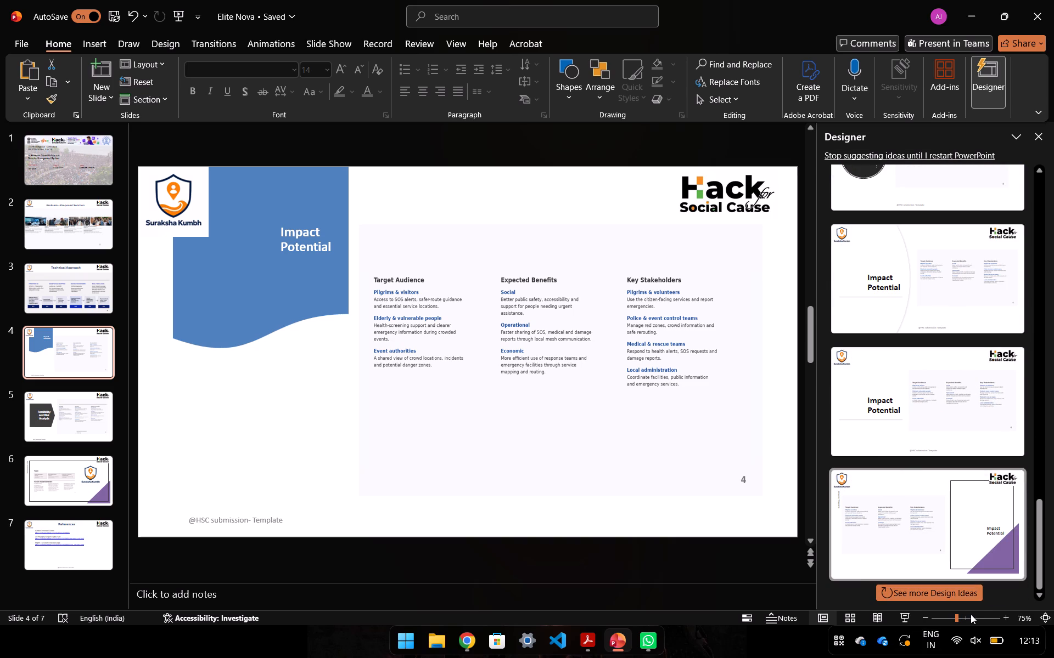
pyautogui.click(971, 614)
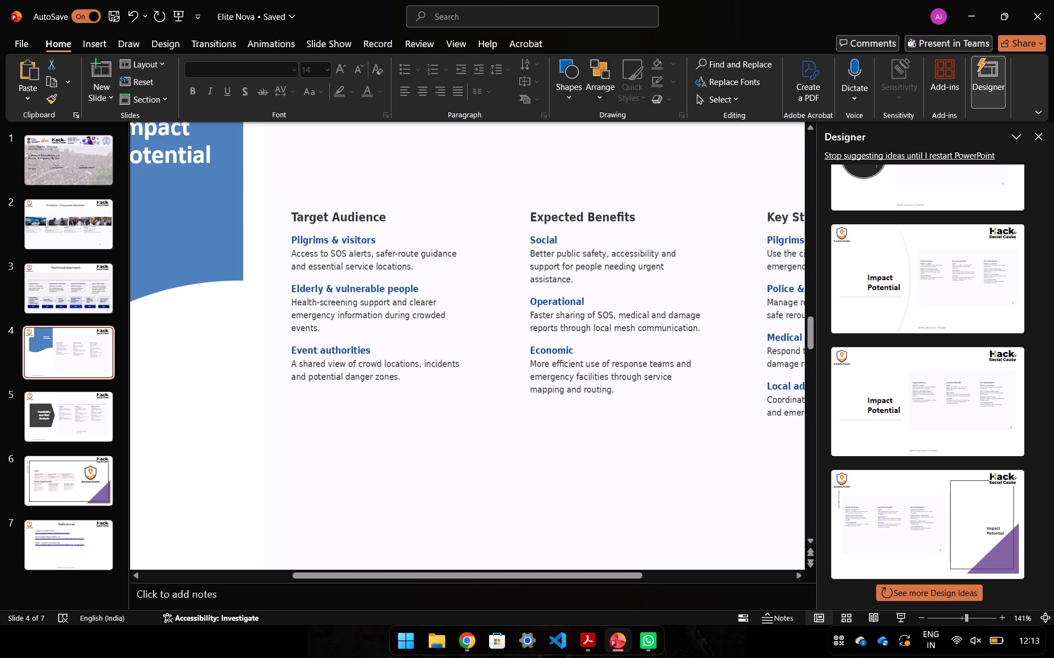
pyautogui.hscroll(-1, 765, 514)
pyautogui.keyDown('ctrl'); pyautogui.scroll(-3, 765, 514); pyautogui.keyUp('ctrl')
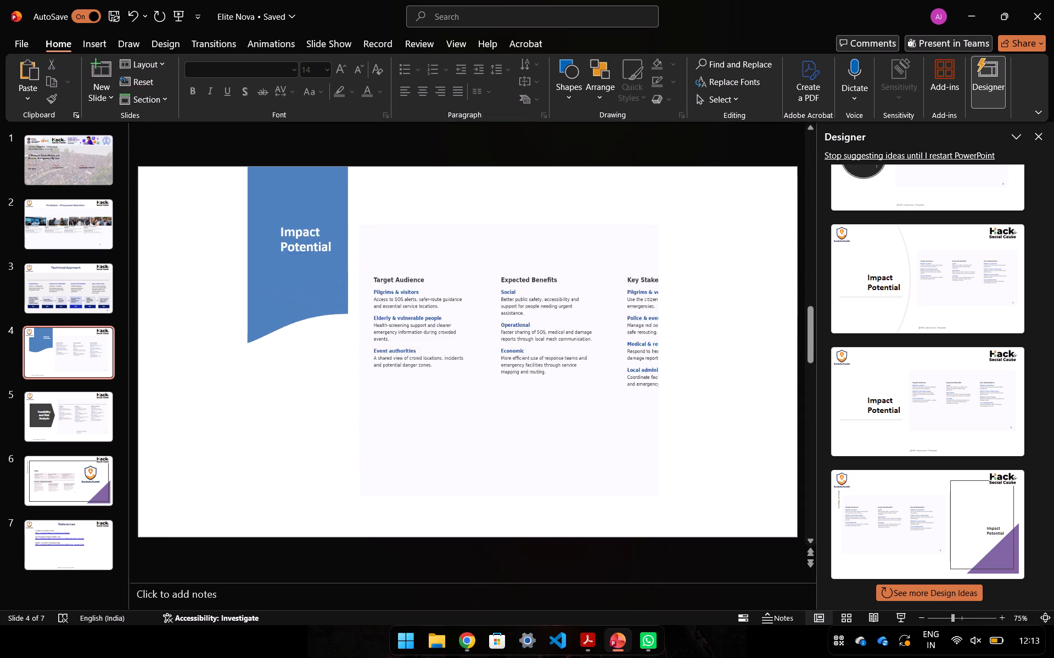
pyautogui.keyDown('ctrl'); pyautogui.scroll(-1, 765, 514); pyautogui.keyUp('ctrl')
pyautogui.keyDown('ctrl'); pyautogui.scroll(1, 765, 514); pyautogui.keyUp('ctrl')
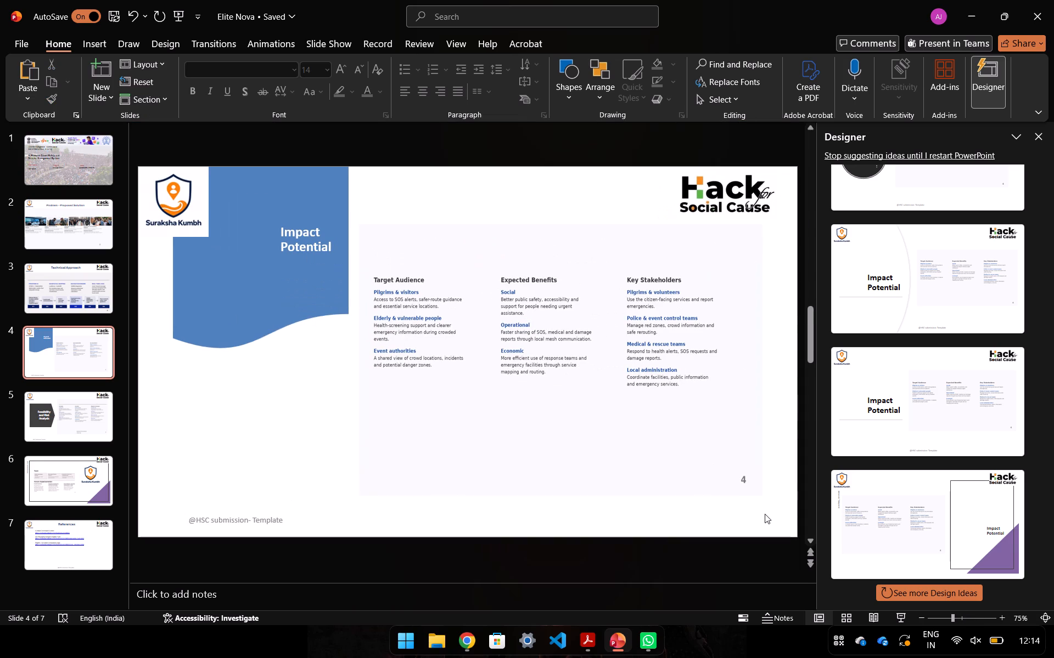
pyautogui.scroll(8, 991, 364)
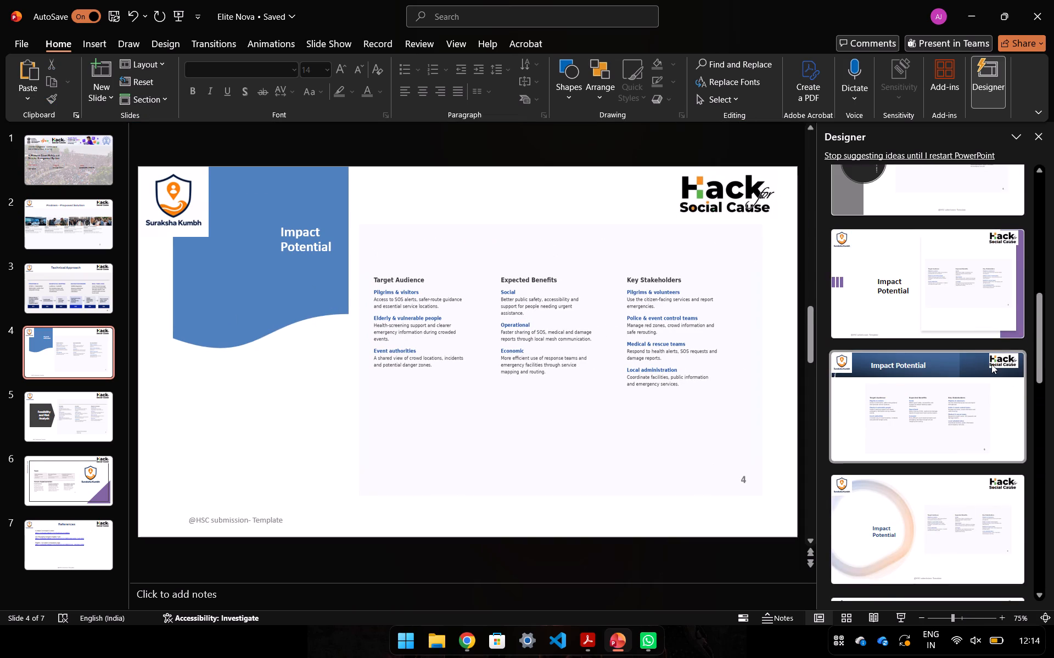
# Close the Designer pane without applying a suggested layout to the Impact Potential slide.
pyautogui.click(1014, 140)
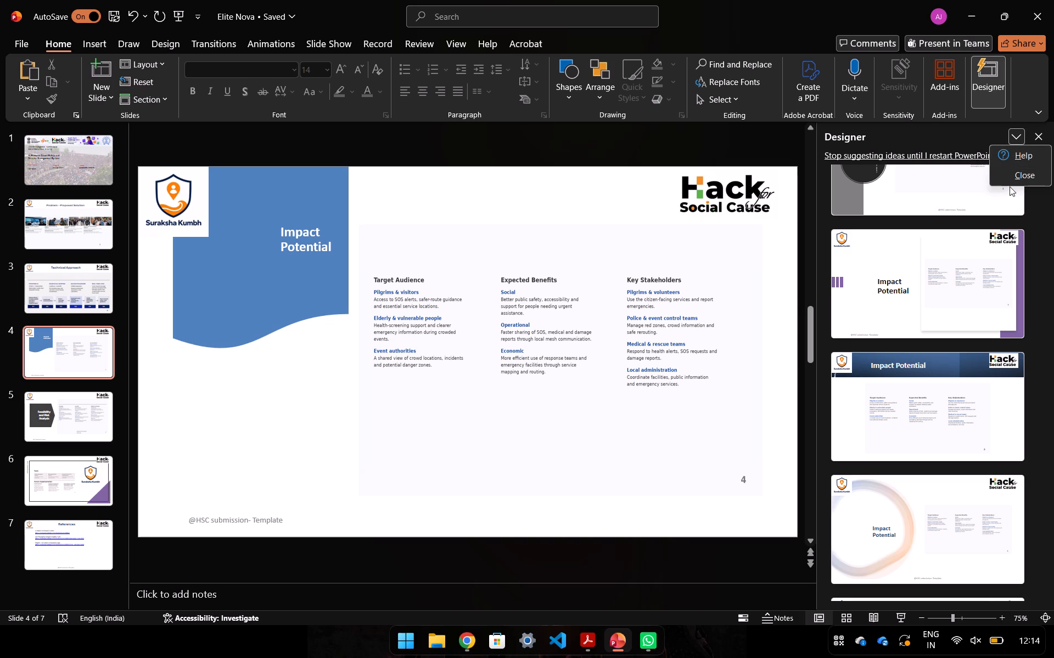
pyautogui.click(939, 128)
pyautogui.click(1016, 132)
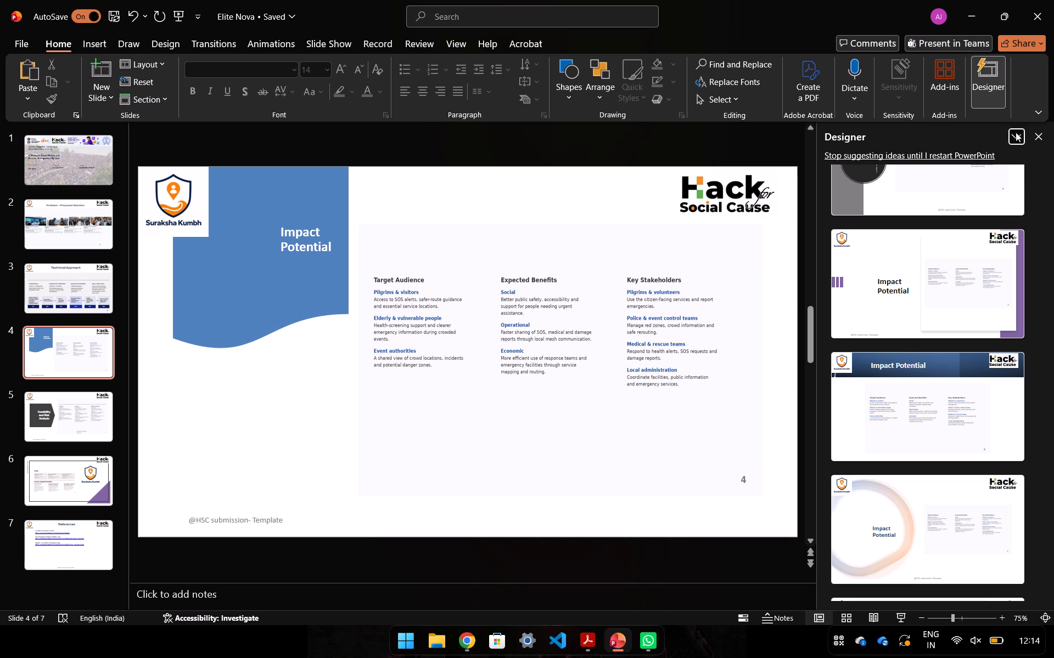
pyautogui.click(1017, 169)
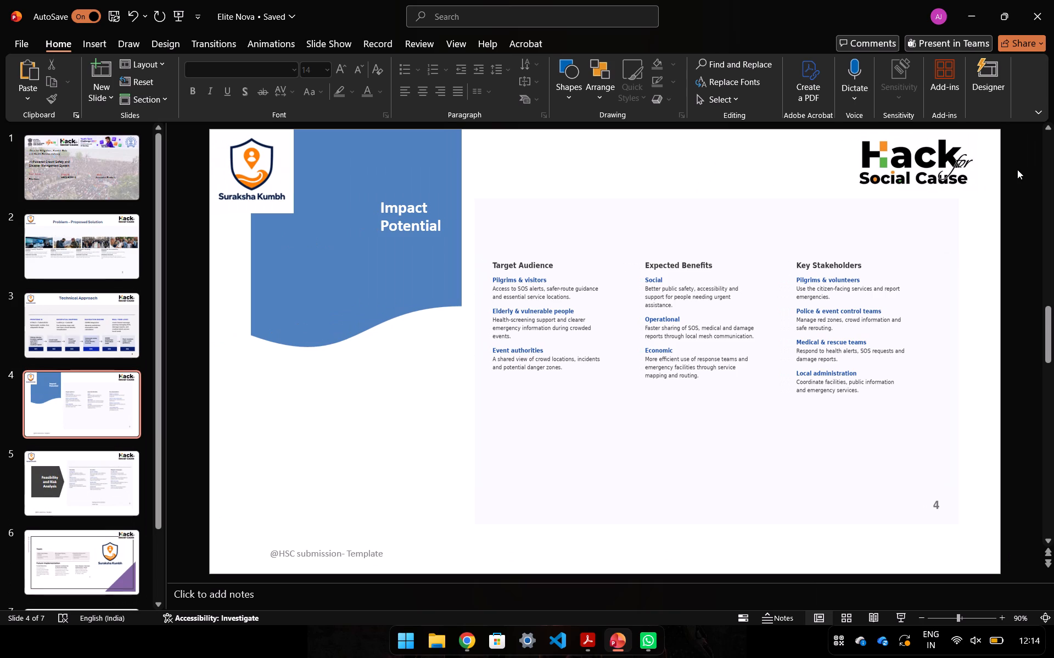
# Examine the Feasibility and Risk Analysis layout on slide 5 and return to the Impact Potential slide.
pyautogui.click(80, 506)
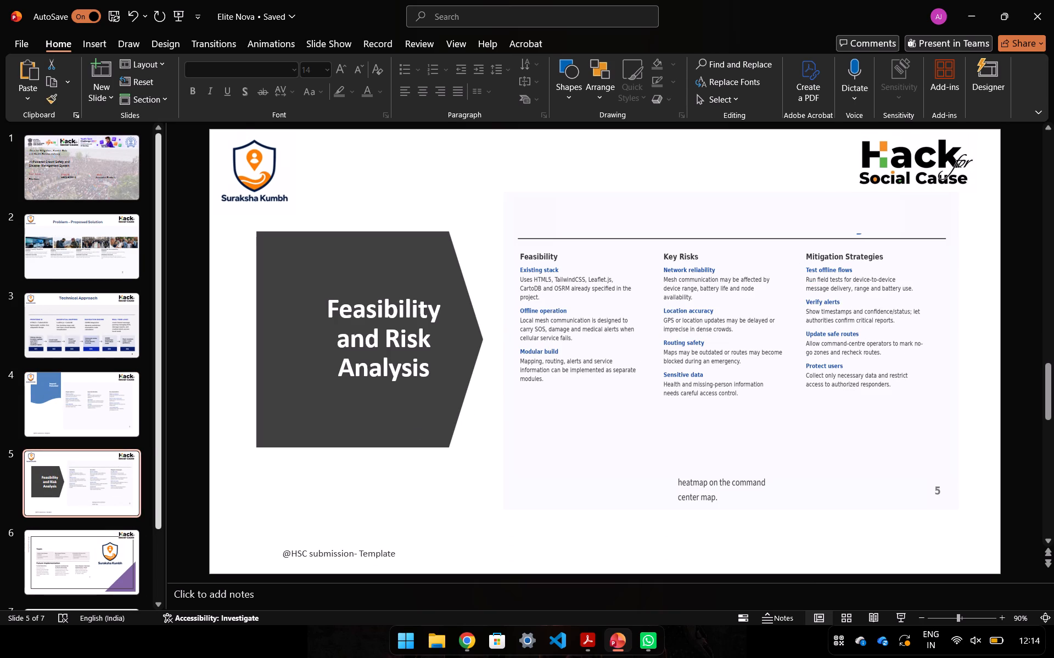
pyautogui.keyDown('ctrl'); pyautogui.scroll(1, 720, 352); pyautogui.keyUp('ctrl')
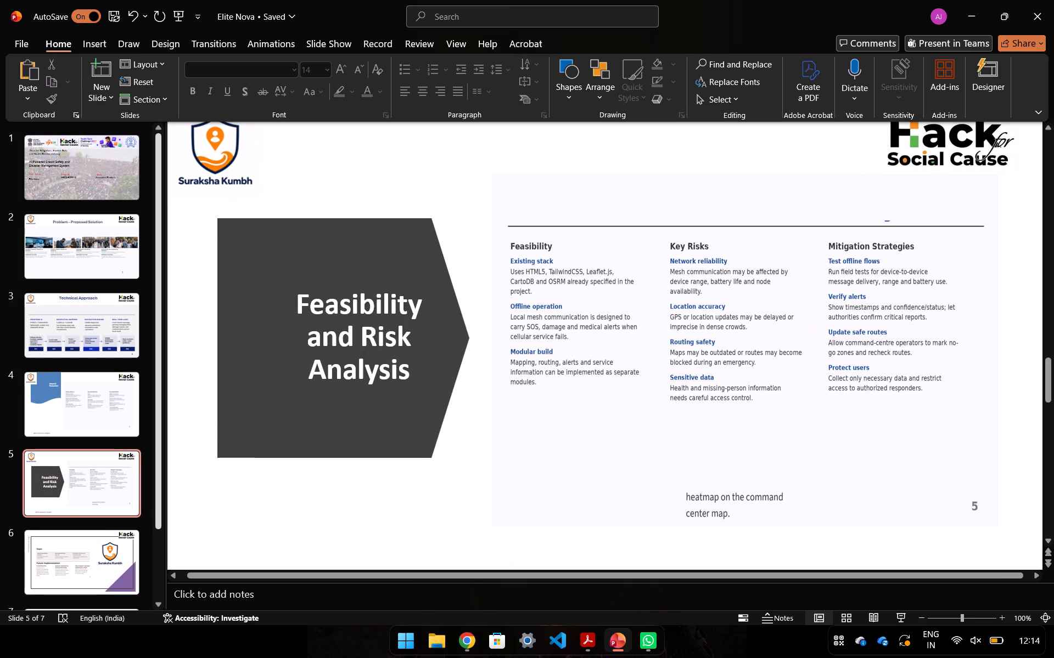
pyautogui.keyDown('ctrl'); pyautogui.scroll(-2, 720, 352); pyautogui.keyUp('ctrl')
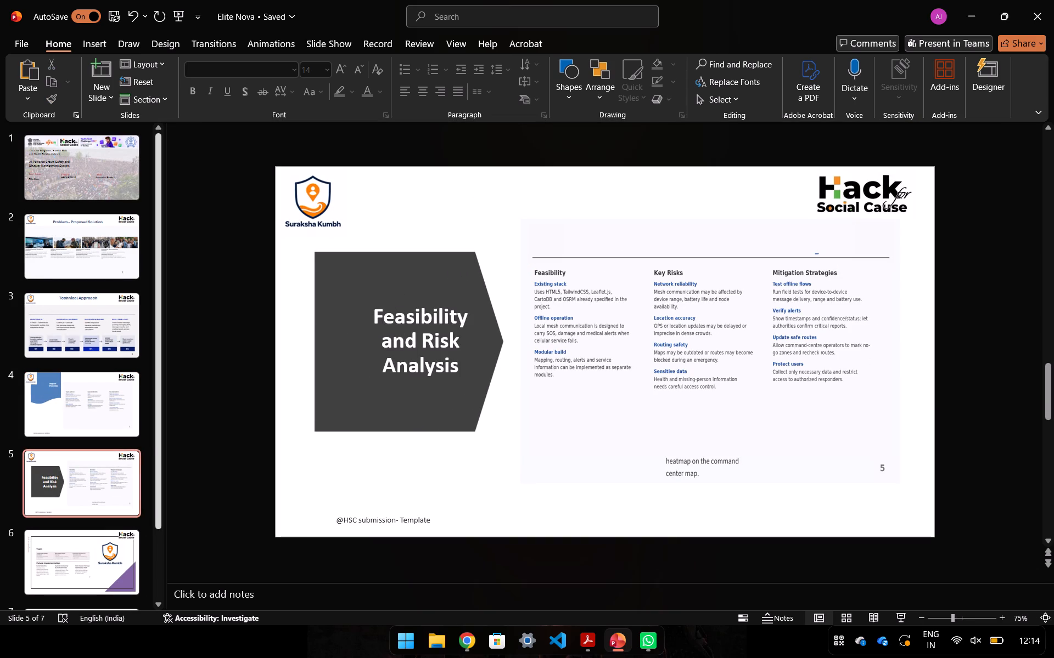
pyautogui.click(38, 384)
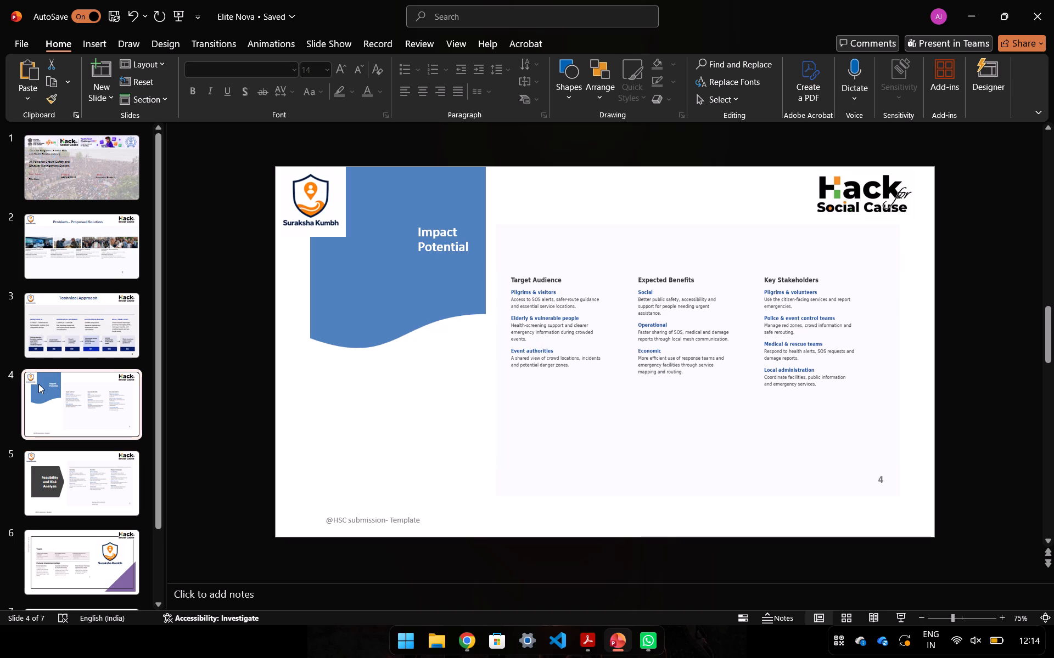
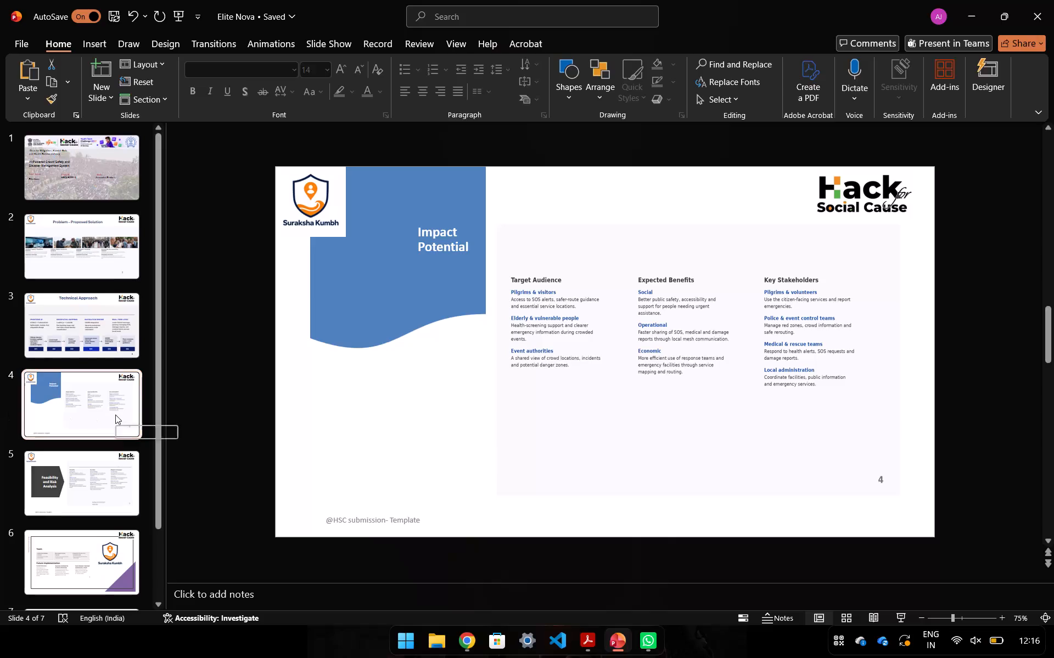
# Close the Elite Nova presentation and return to Chrome.
pyautogui.scroll(-13, 115, 415)
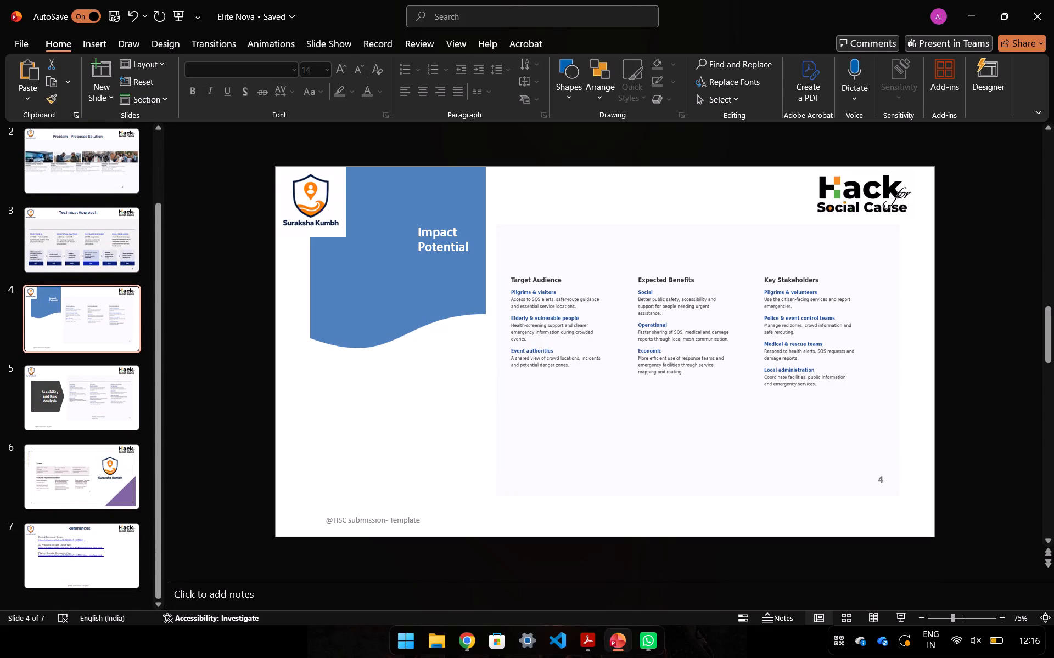
pyautogui.click(1051, 2)
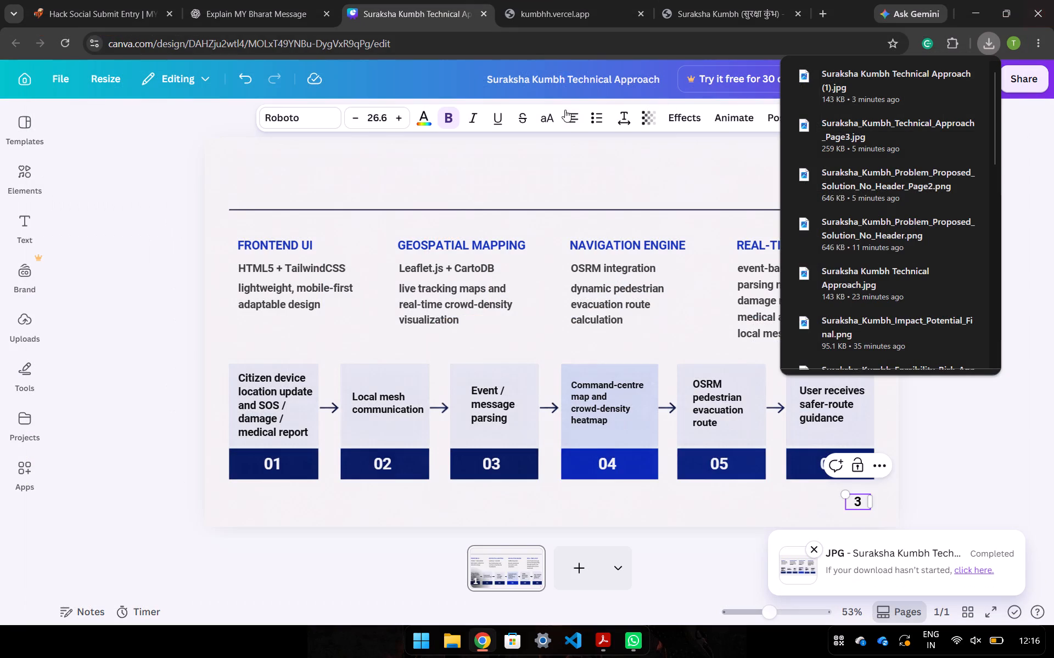
# Close the Suraksha Kumbh Technical Approach design in Canva.
pyautogui.click(480, 12)
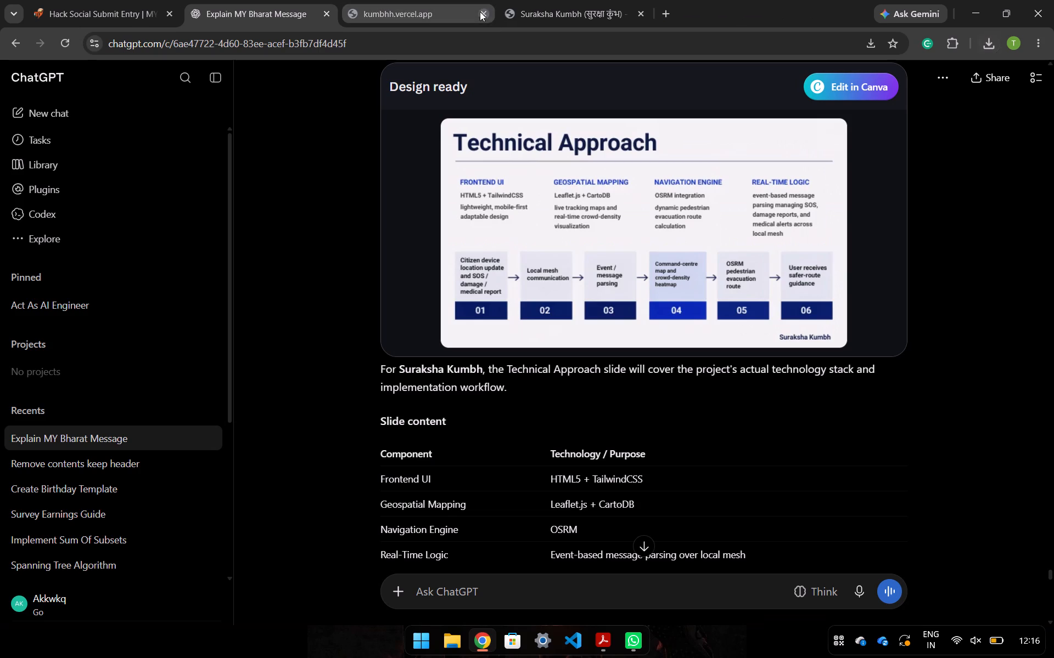
# Try to reload the kumbhh.vercel.app/user page.
pyautogui.click(422, 13)
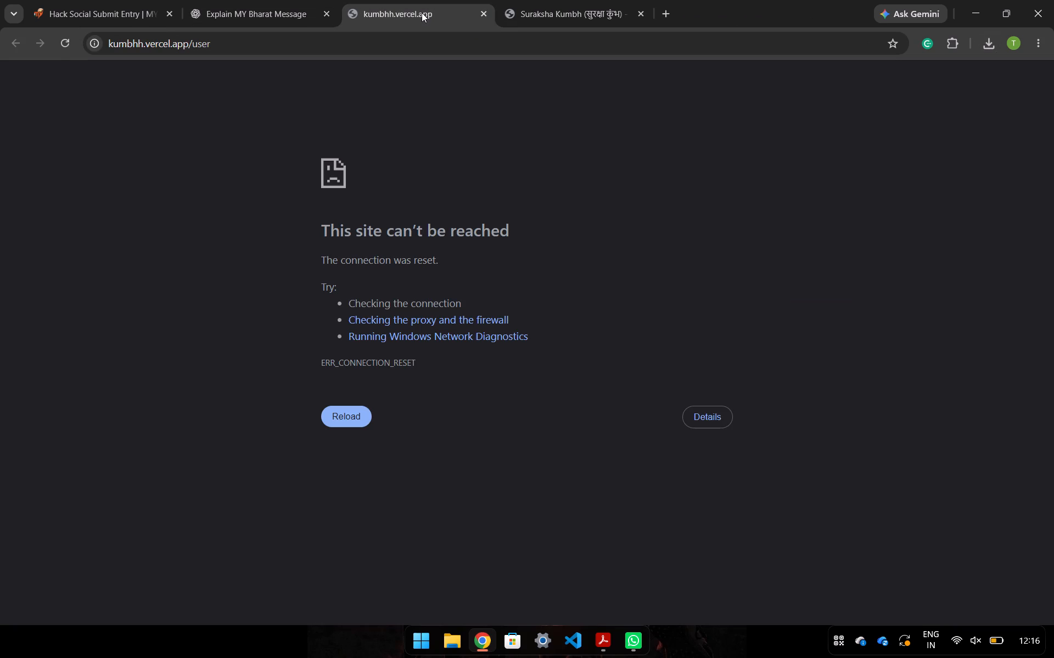
pyautogui.click(350, 416)
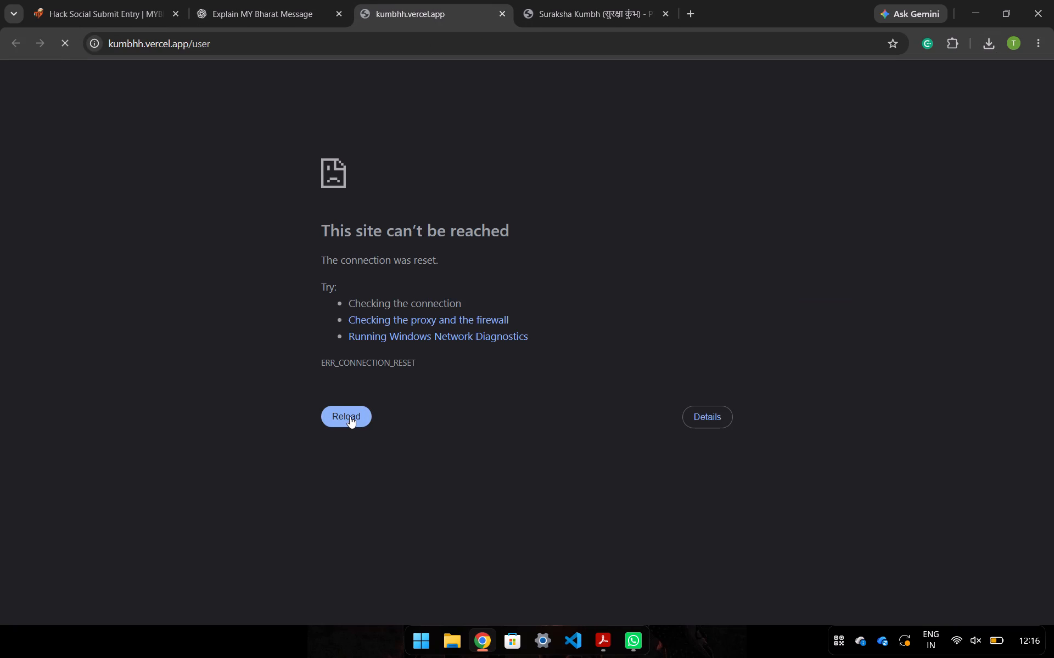
pyautogui.click(350, 416)
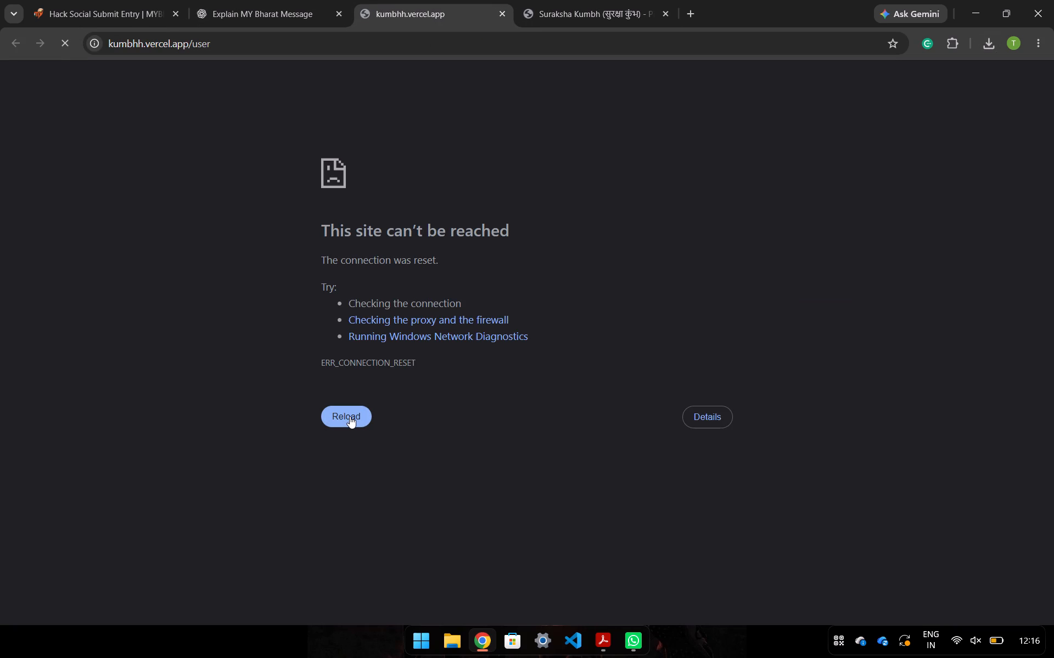
pyautogui.click(350, 416)
pyautogui.click(350, 416)
# Check the Suraksha Kumbh user interface page on github.io and close the kumbhh.vercel.app page.
pyautogui.click(588, 3)
pyautogui.scroll(-5, 553, 300)
pyautogui.scroll(5, 553, 300)
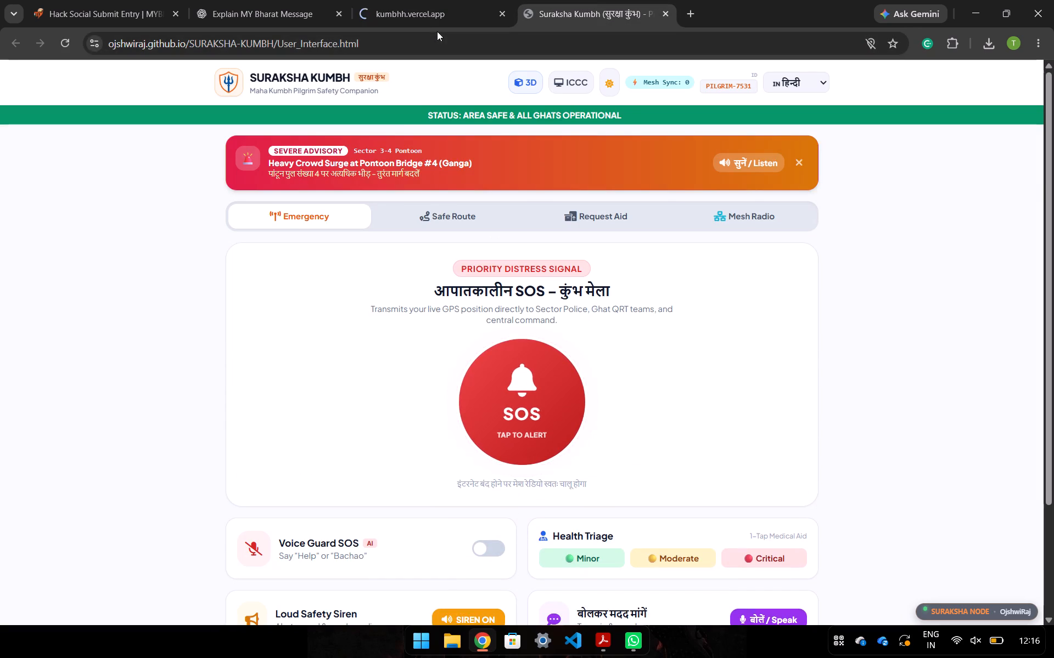
pyautogui.click(426, 0)
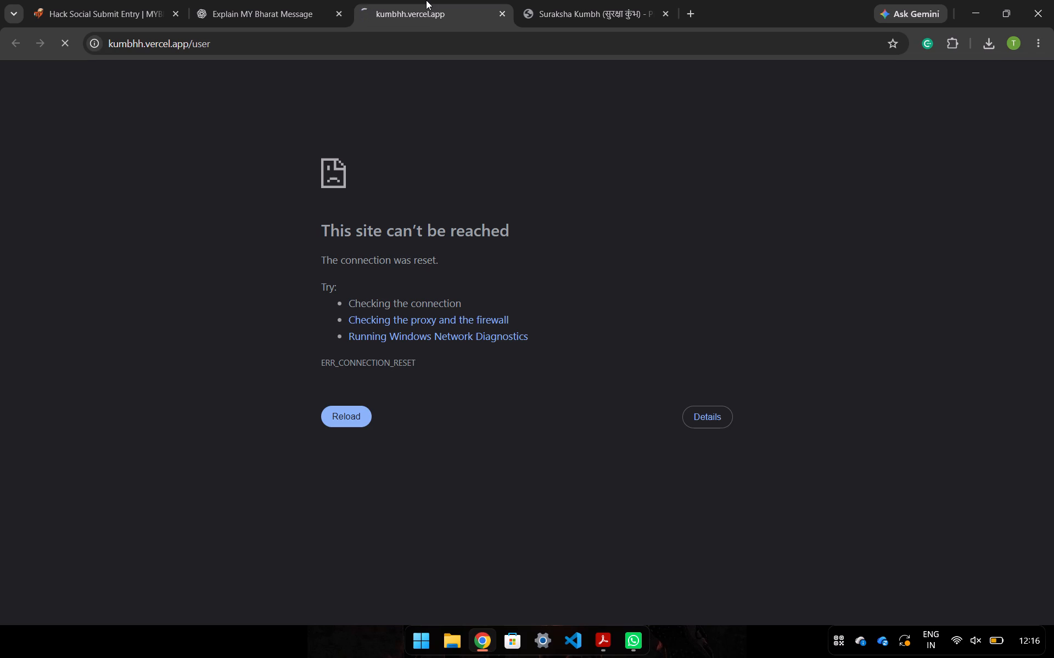
pyautogui.click(500, 17)
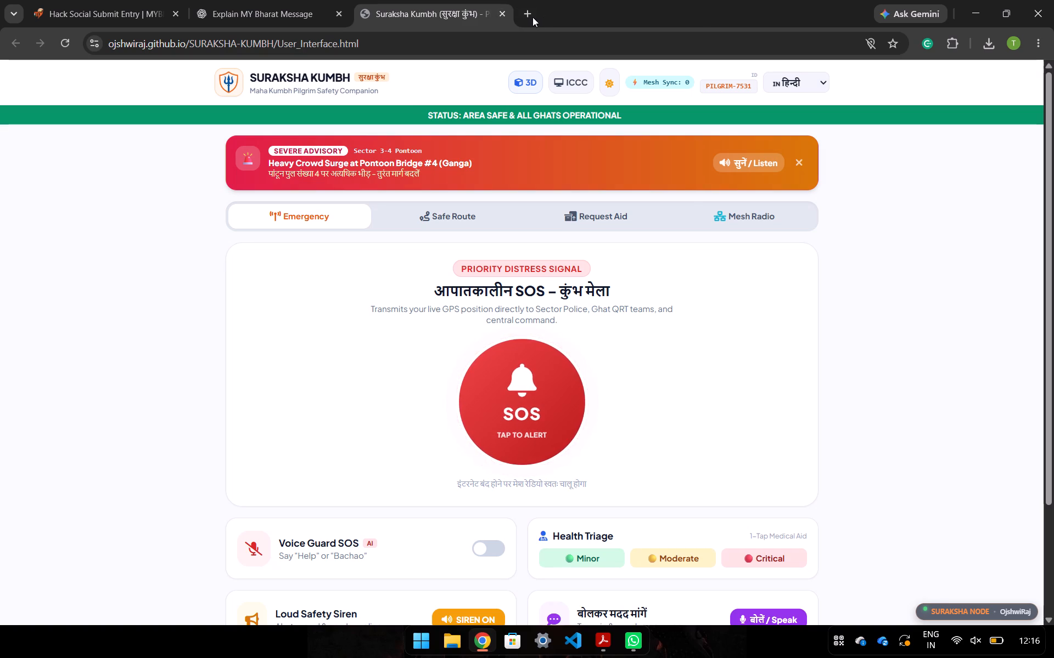
# Search the web for "ppt to pdf" in a new tab and open iLovePDF's PowerPoint to PDF converter.
pyautogui.click(527, 16)
pyautogui.click(512, 48)
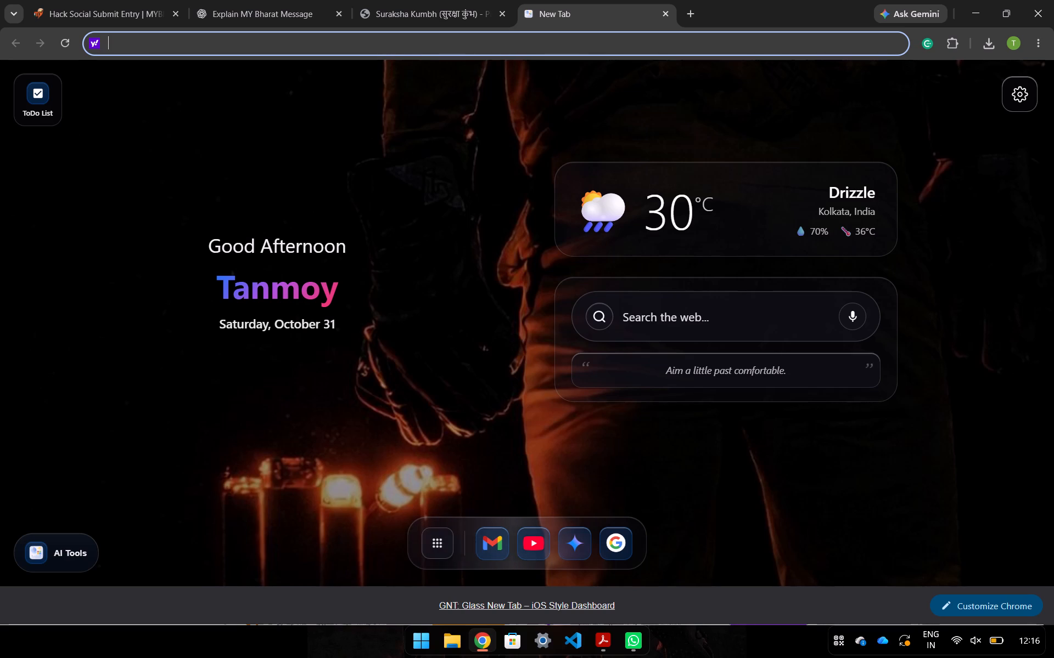
pyautogui.write('ppt to pdf')
pyautogui.press('Return')
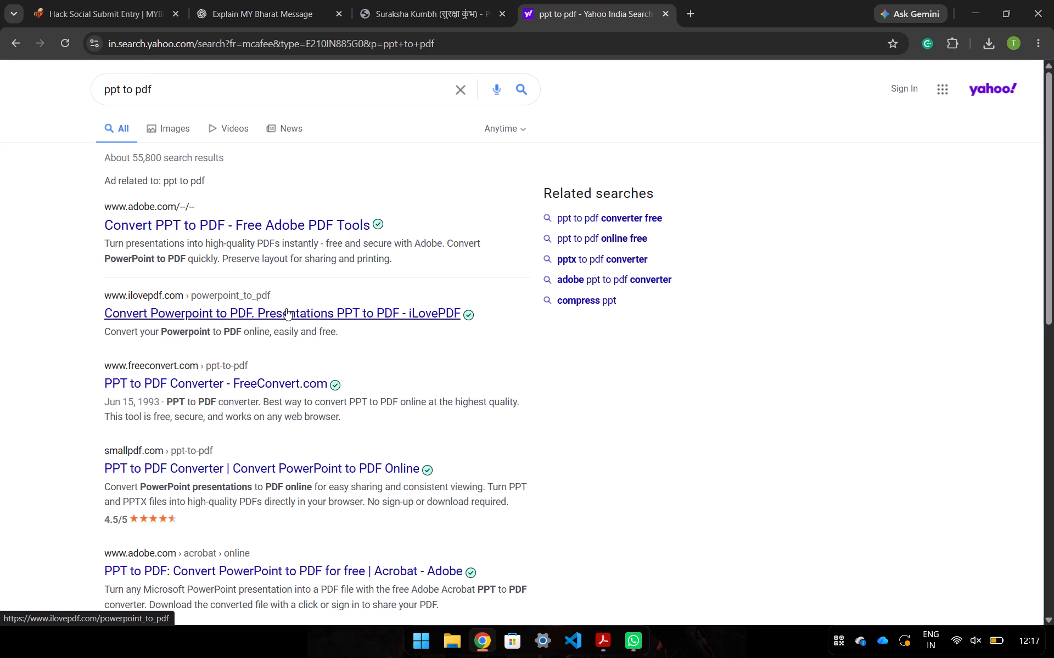
pyautogui.click(286, 308)
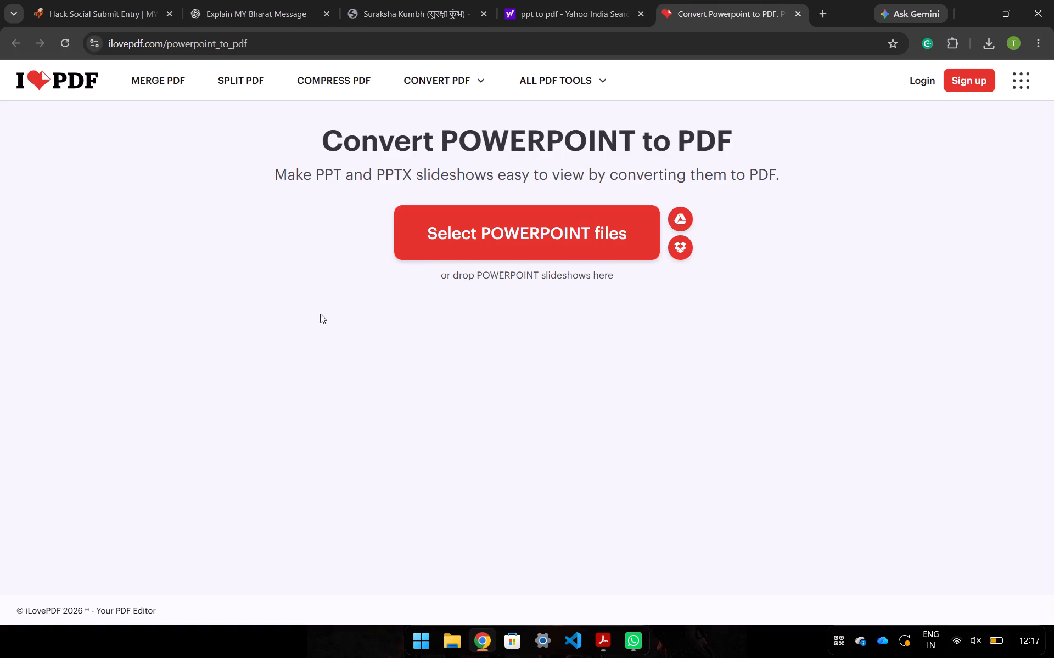
# Upload the Elite Nova presentation from the institute's OneDrive folder to iLovePDF and convert it to PDF.
pyautogui.click(501, 225)
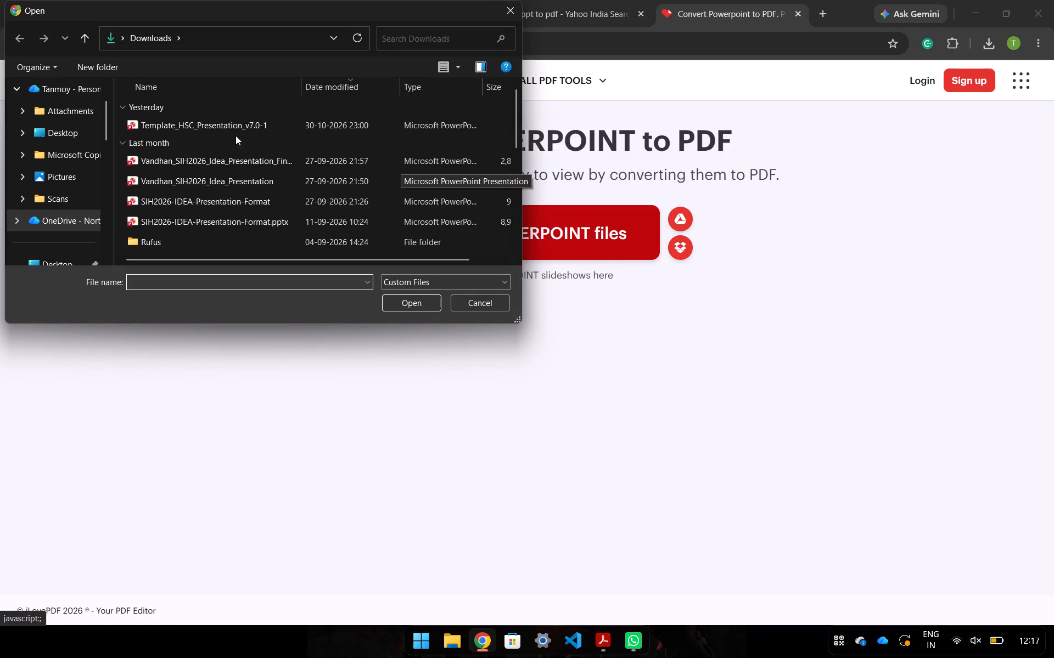
pyautogui.click(215, 129)
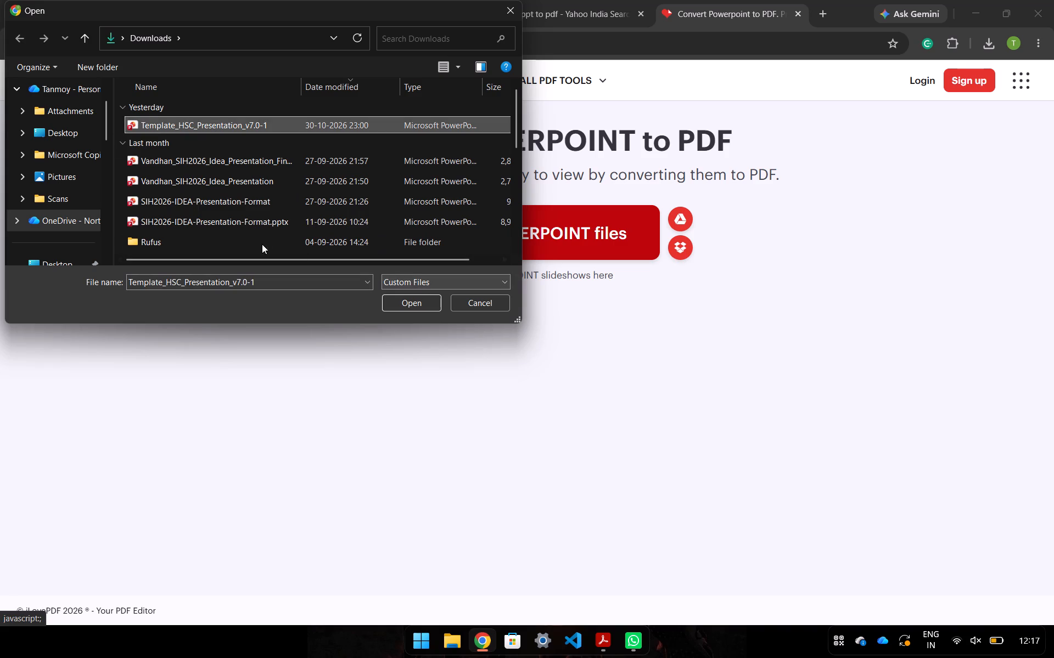
pyautogui.click(72, 212)
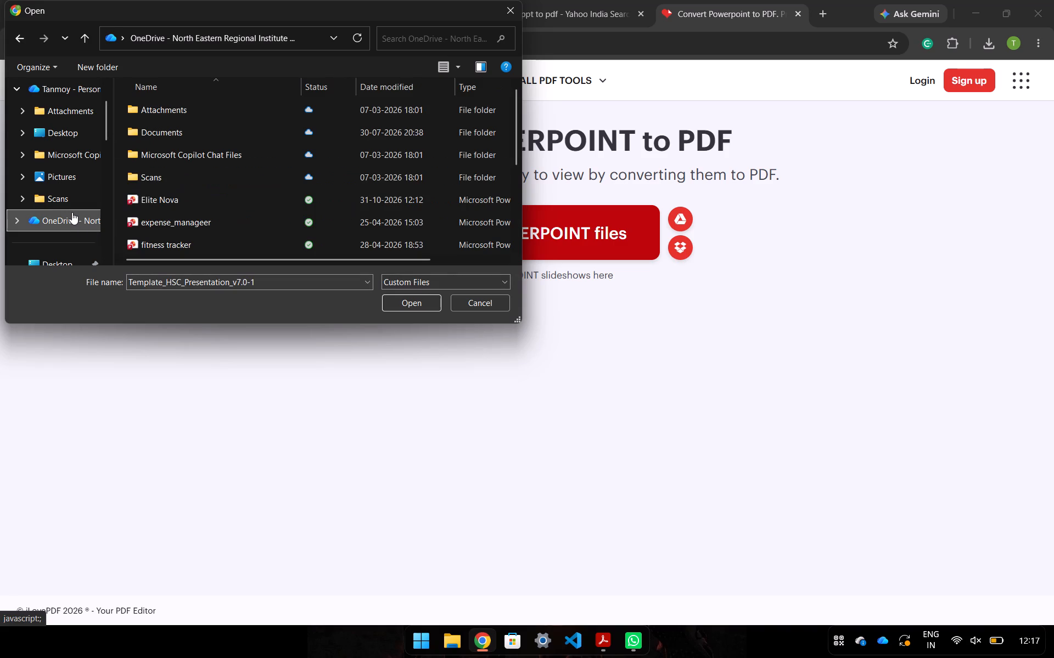
pyautogui.click(176, 210)
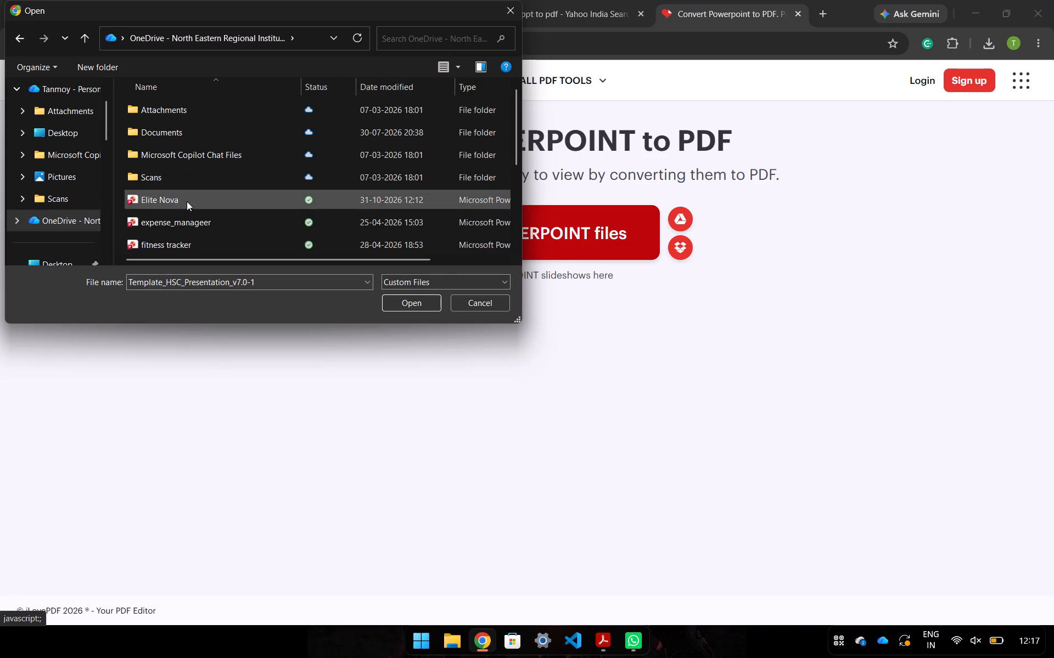
pyautogui.click(187, 201)
pyautogui.click(390, 298)
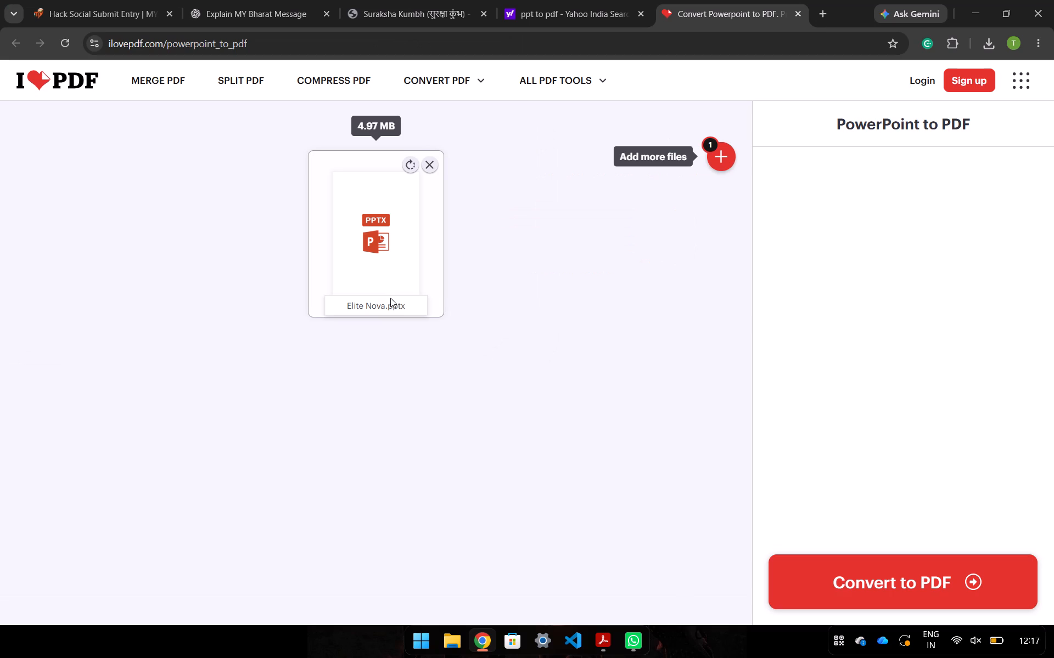
pyautogui.click(887, 570)
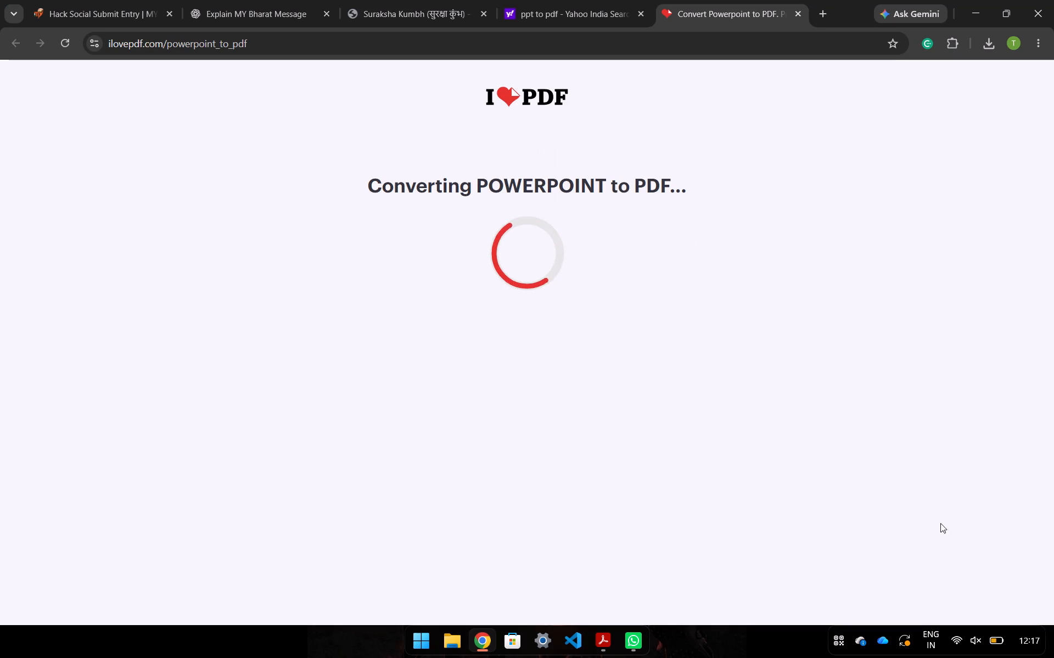
# Download the converted Elite Nova PDF from iLovePDF.
pyautogui.click(930, 39)
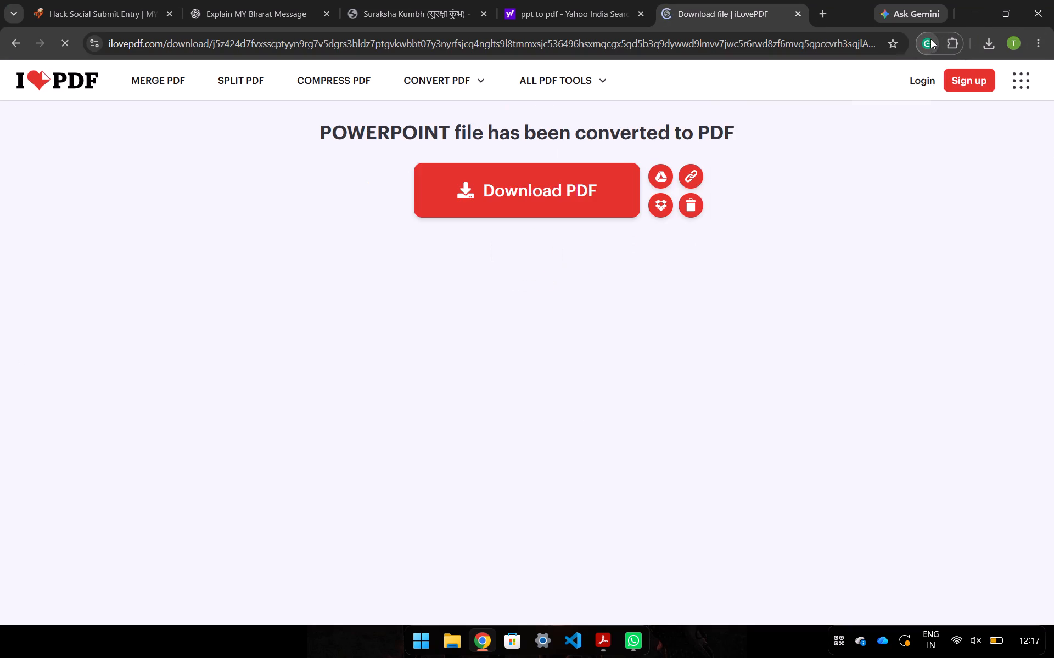
pyautogui.click(904, 438)
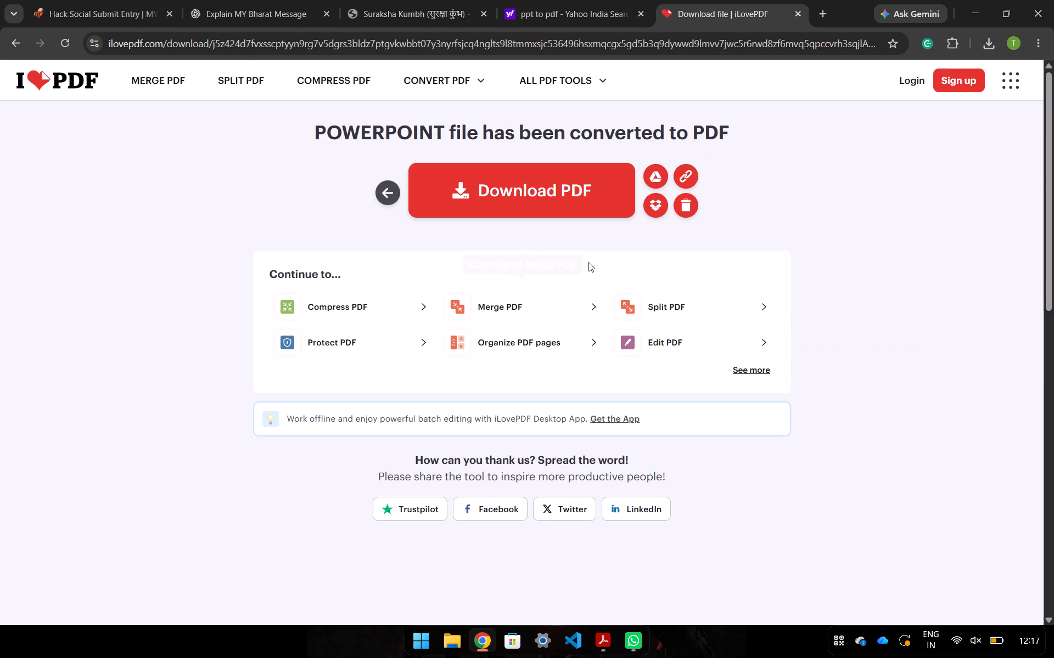
pyautogui.click(576, 203)
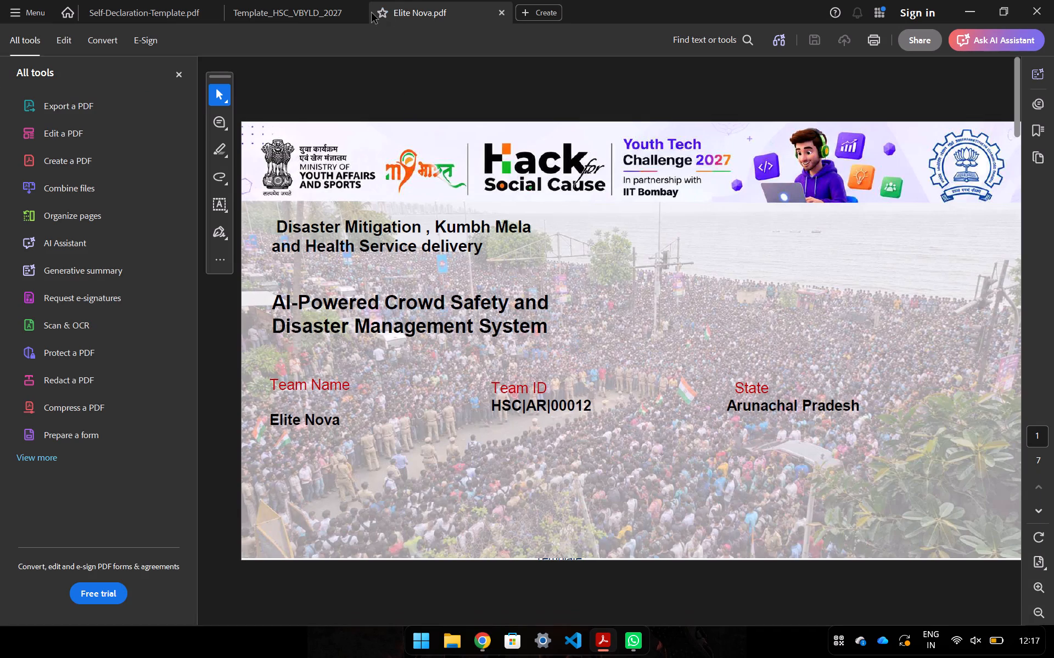
# Close the Template_HSC_VBYLD_2027 document in Acrobat.
pyautogui.click(355, 14)
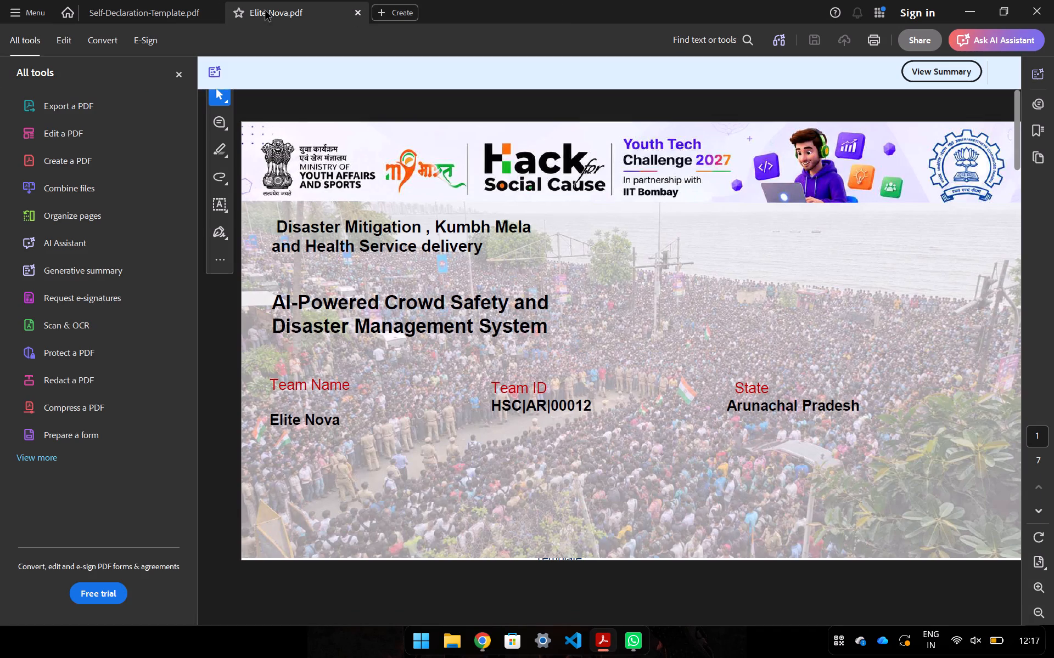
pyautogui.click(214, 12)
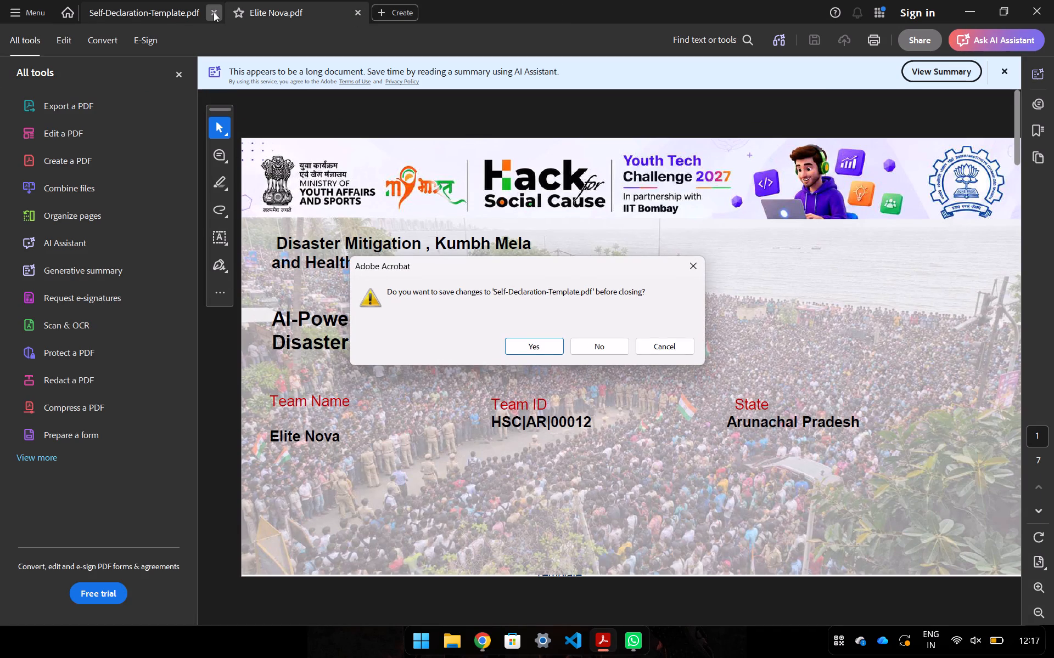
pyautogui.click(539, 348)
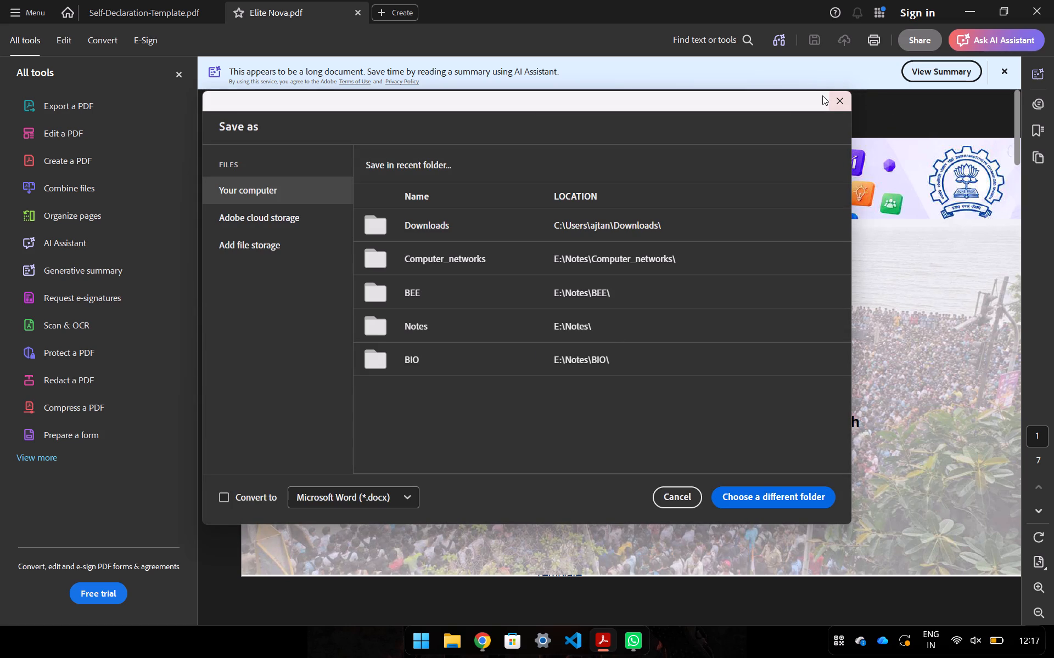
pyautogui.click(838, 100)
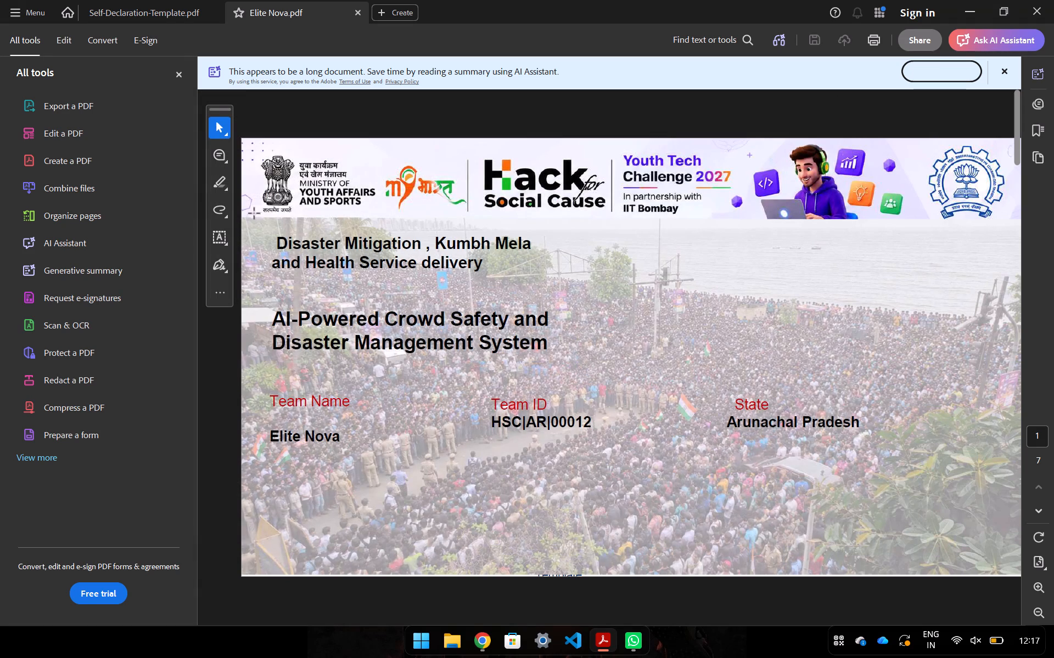
pyautogui.moveTo(178, 63); pyautogui.dragTo(181, 74)
pyautogui.click(181, 74)
pyautogui.click(1040, 1)
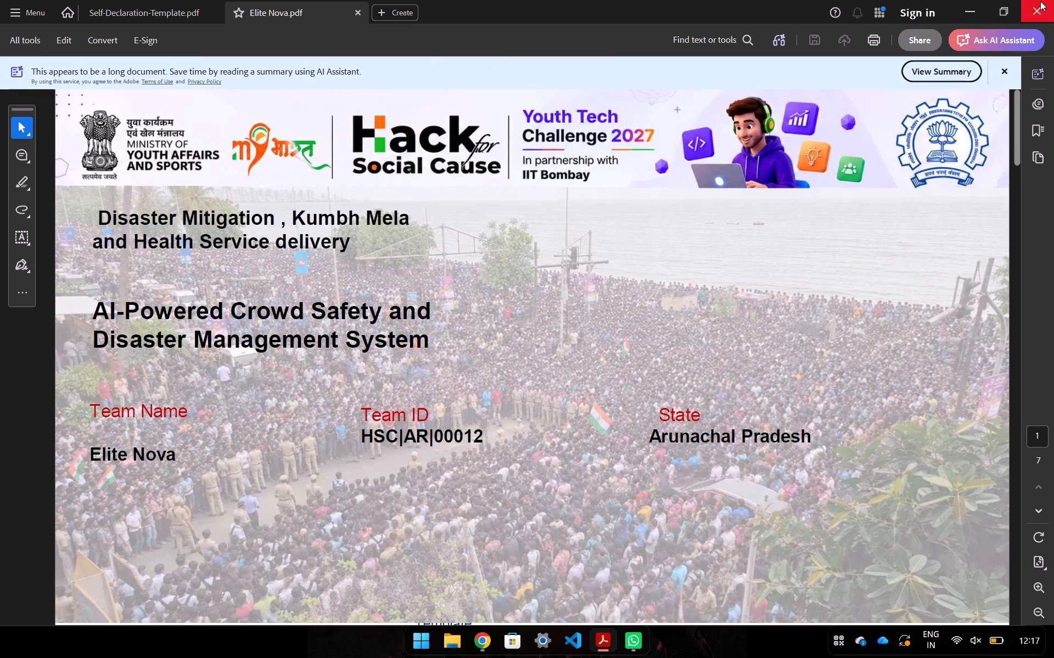
pyautogui.click(474, 348)
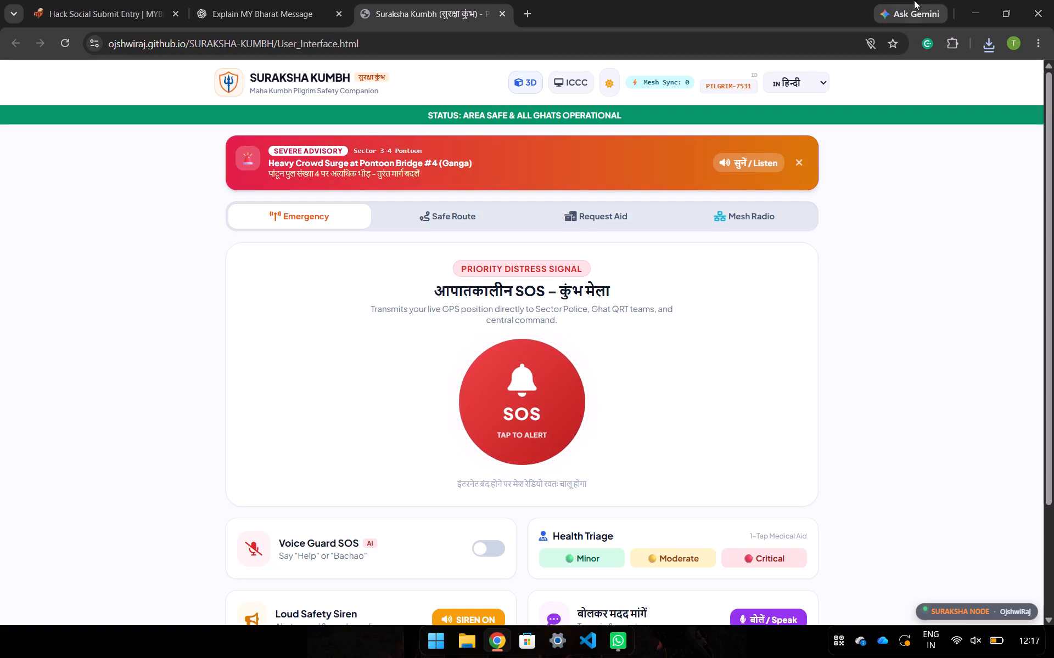
# Open a new window under the first of the other Chrome profiles.
pyautogui.click(1011, 42)
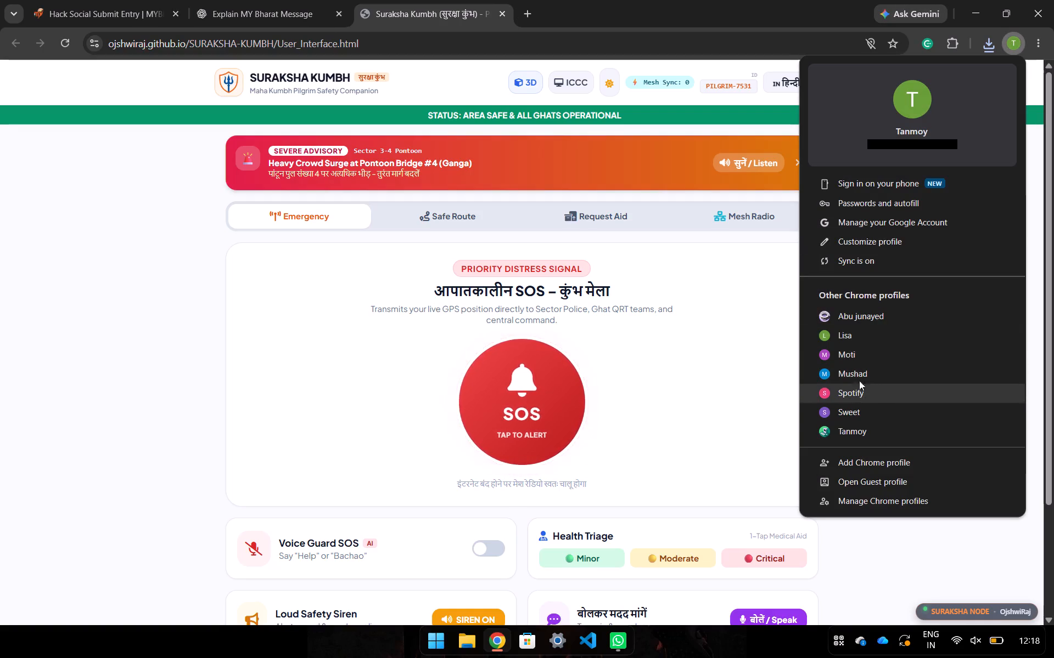
pyautogui.click(851, 320)
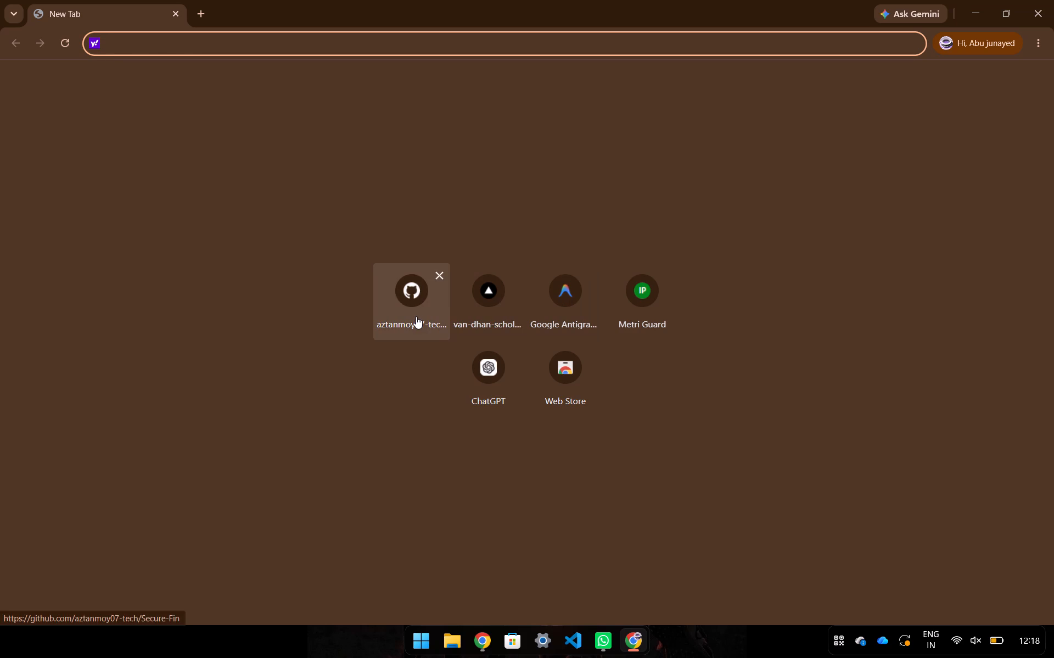
# Open GitHub through the Secure-Fin repository shortcut and bring up the new repository form from the list of all repositories.
pyautogui.click(416, 316)
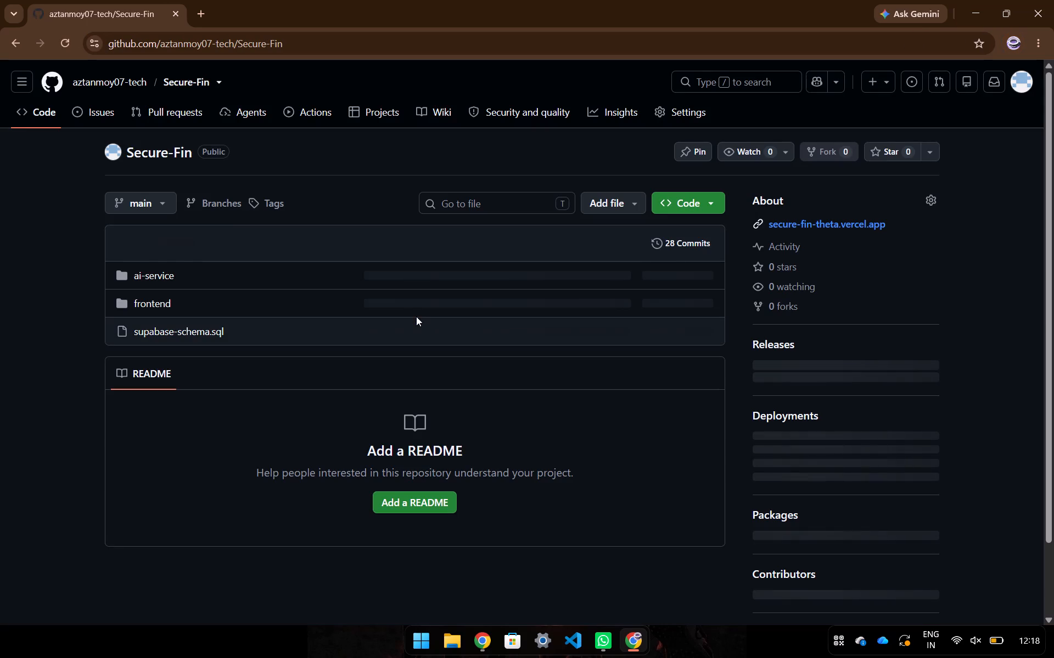
pyautogui.click(18, 86)
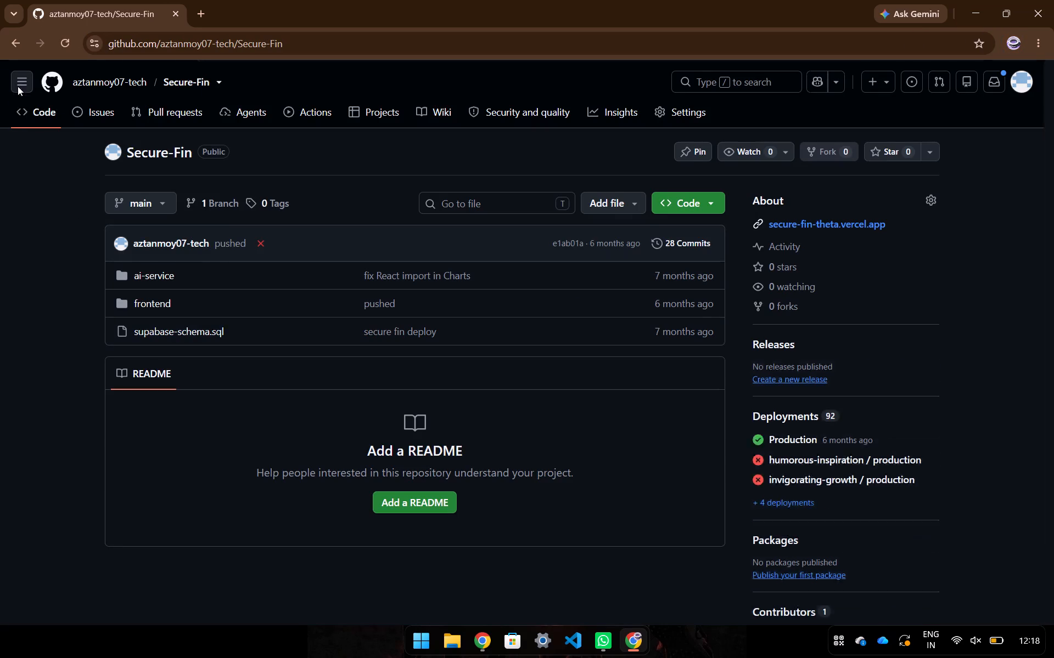
pyautogui.click(89, 219)
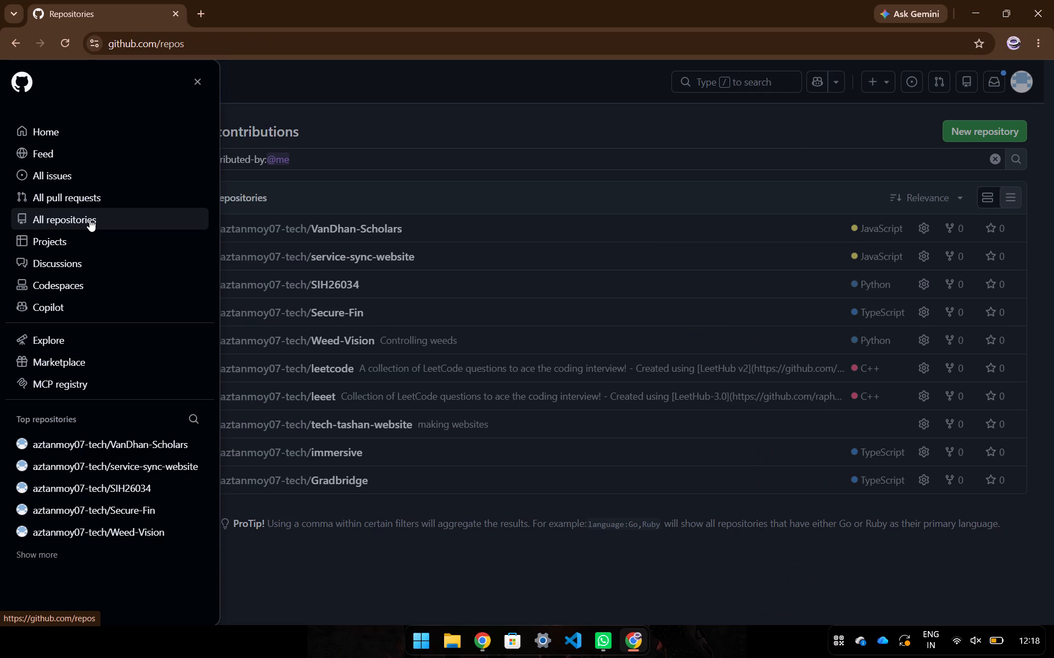
pyautogui.click(985, 128)
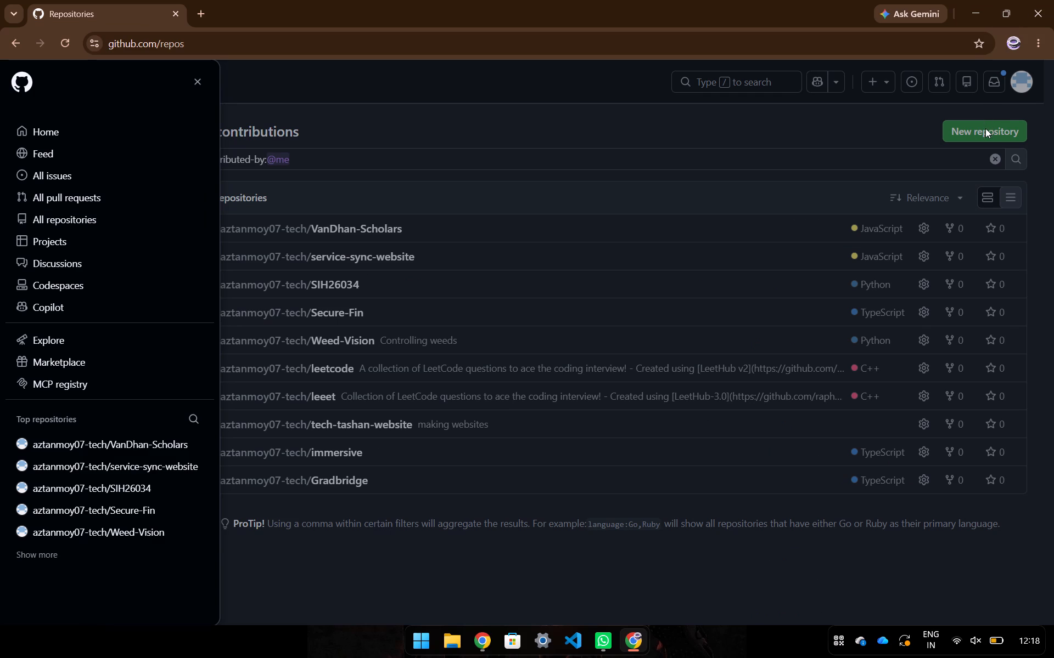
pyautogui.click(985, 128)
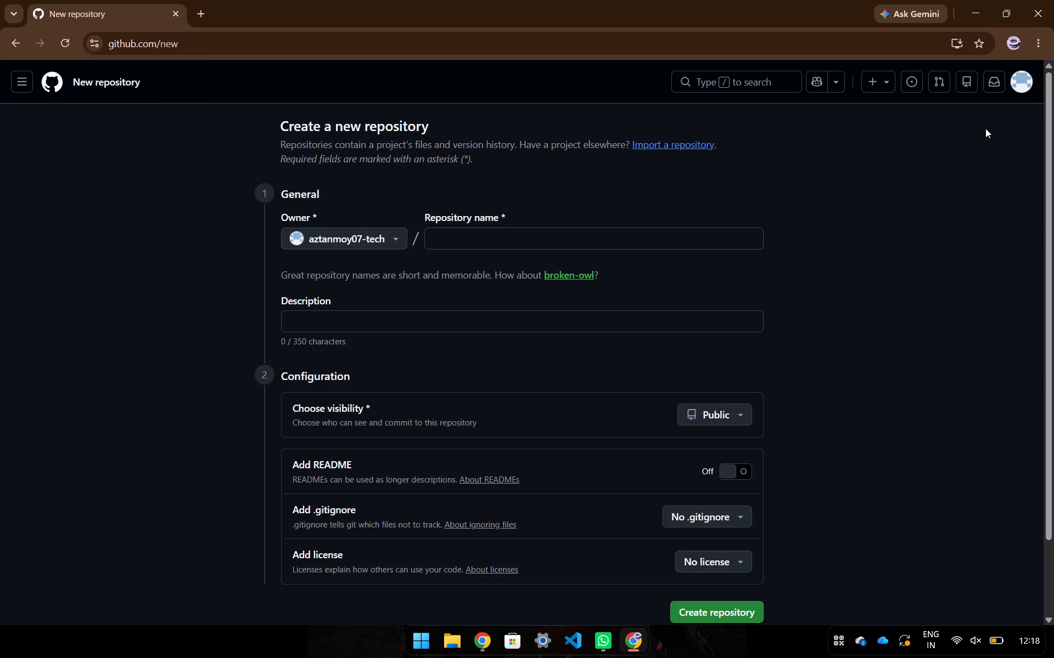
# Name the new repository Suraksha Kumbh and create it with the default public configuration and no description.
pyautogui.click(443, 239)
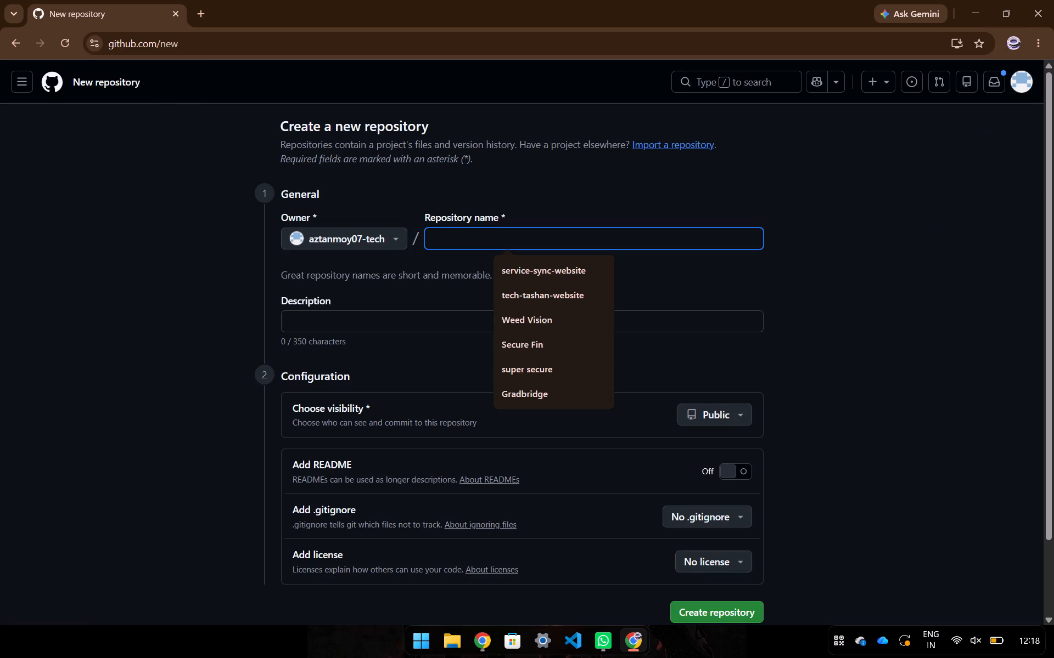
pyautogui.write('Suraksha')
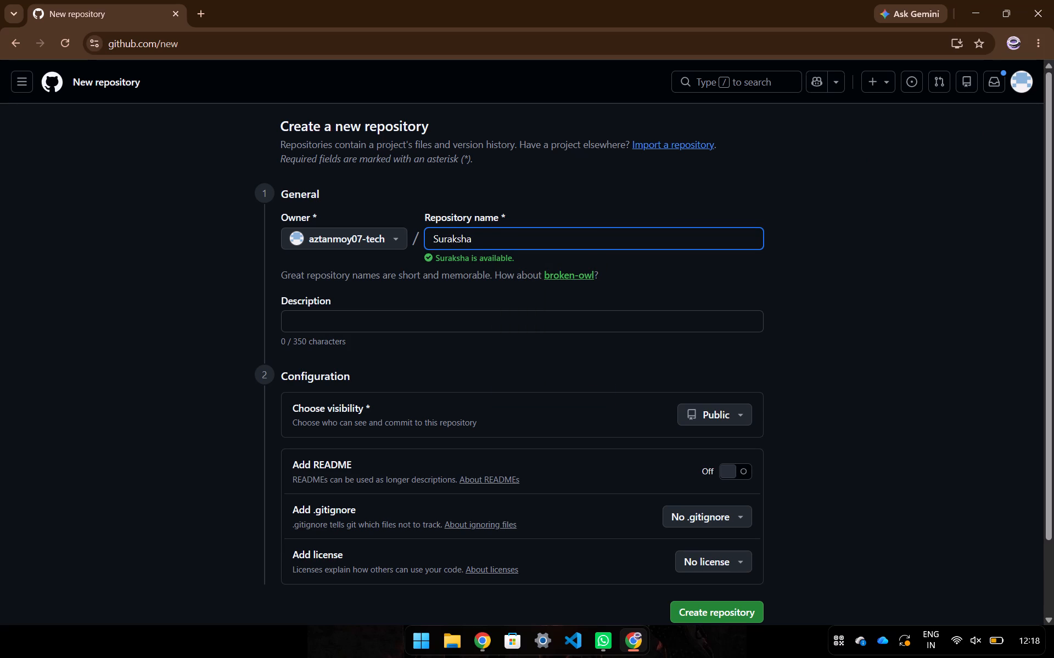
pyautogui.press('space')
pyautogui.write('L')
pyautogui.press('BackSpace')
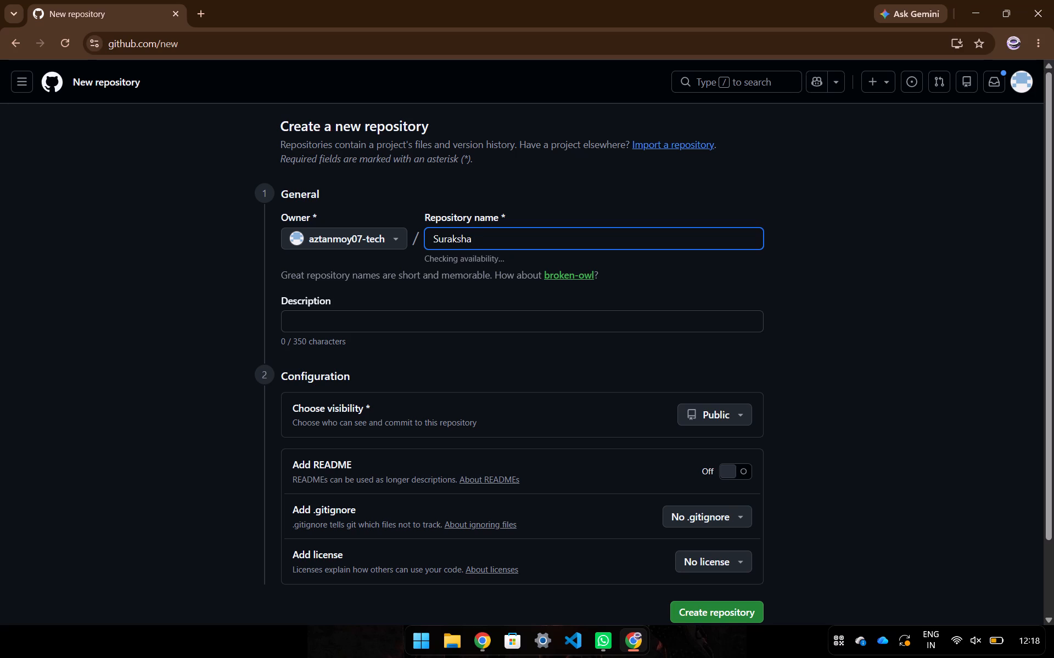
pyautogui.write('Kumbh')
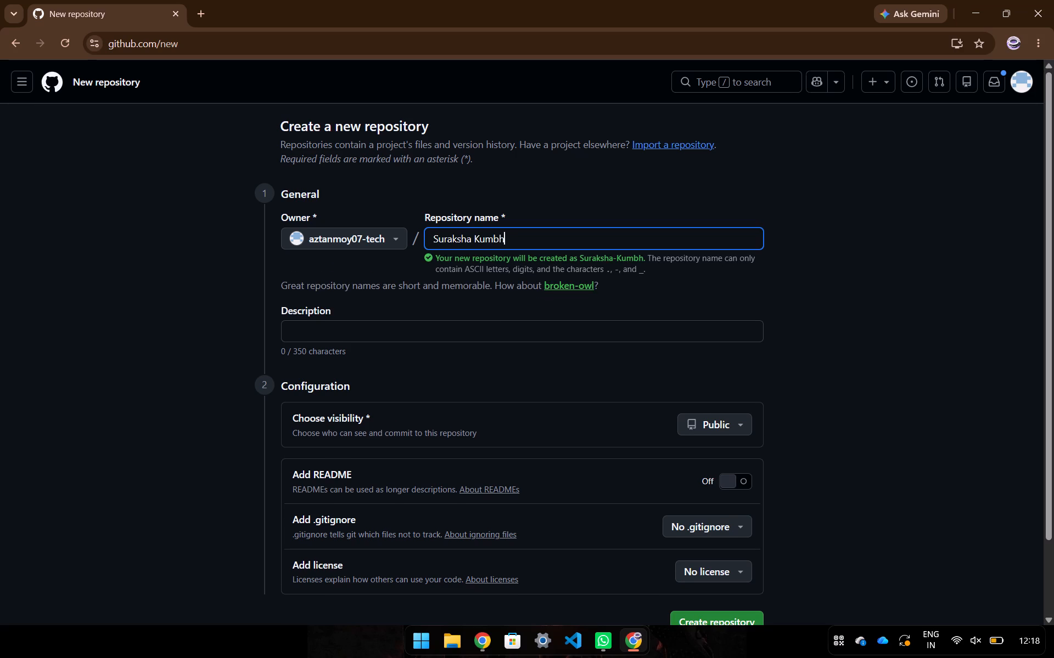
pyautogui.scroll(-1, 660, 372)
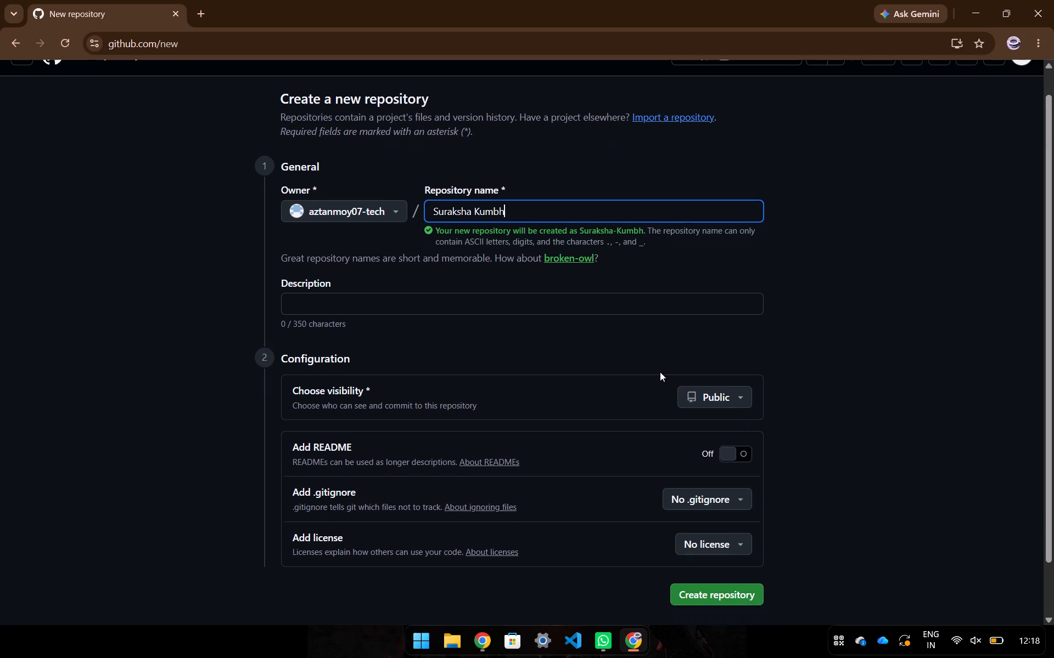
pyautogui.scroll(-3, 660, 372)
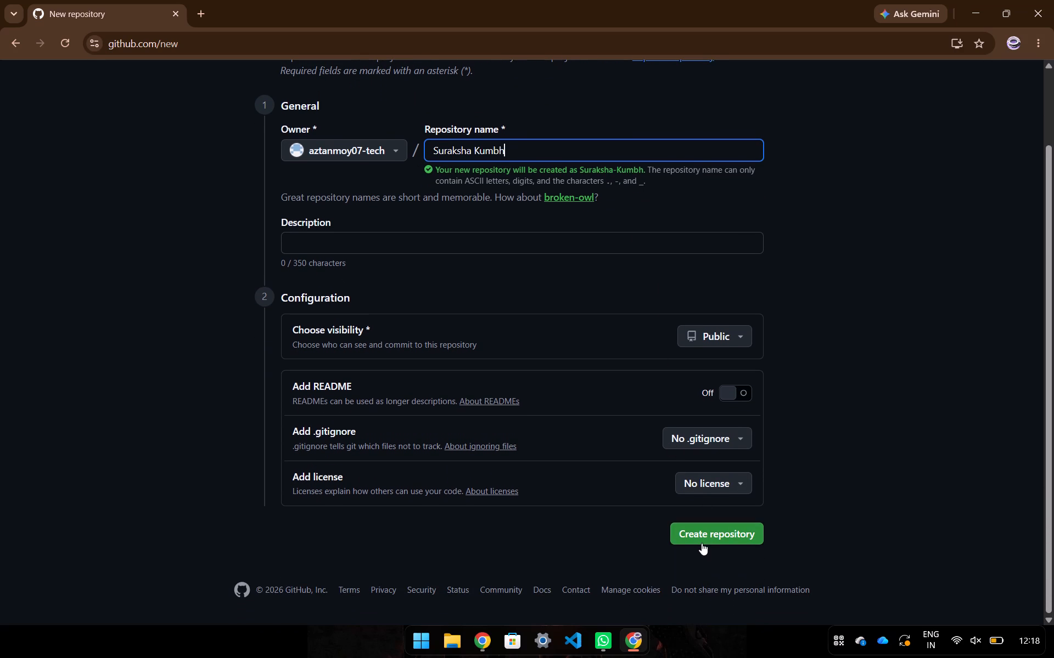
pyautogui.click(697, 536)
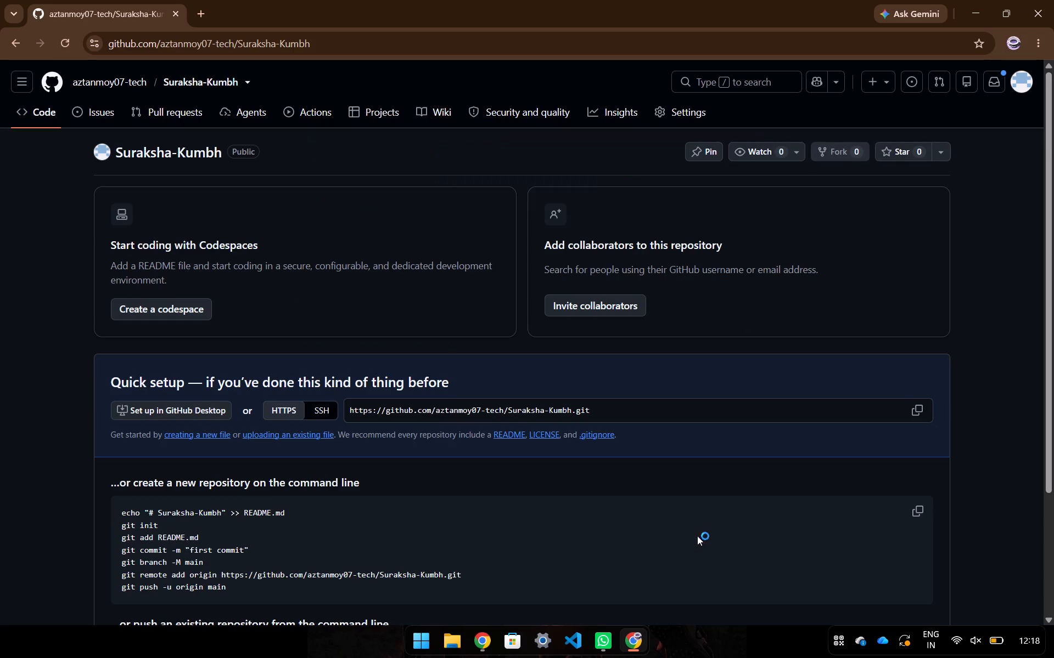
# Minimize the GitHub window to return to the browser window with the Suraksha Kumbh site.
pyautogui.click(969, 11)
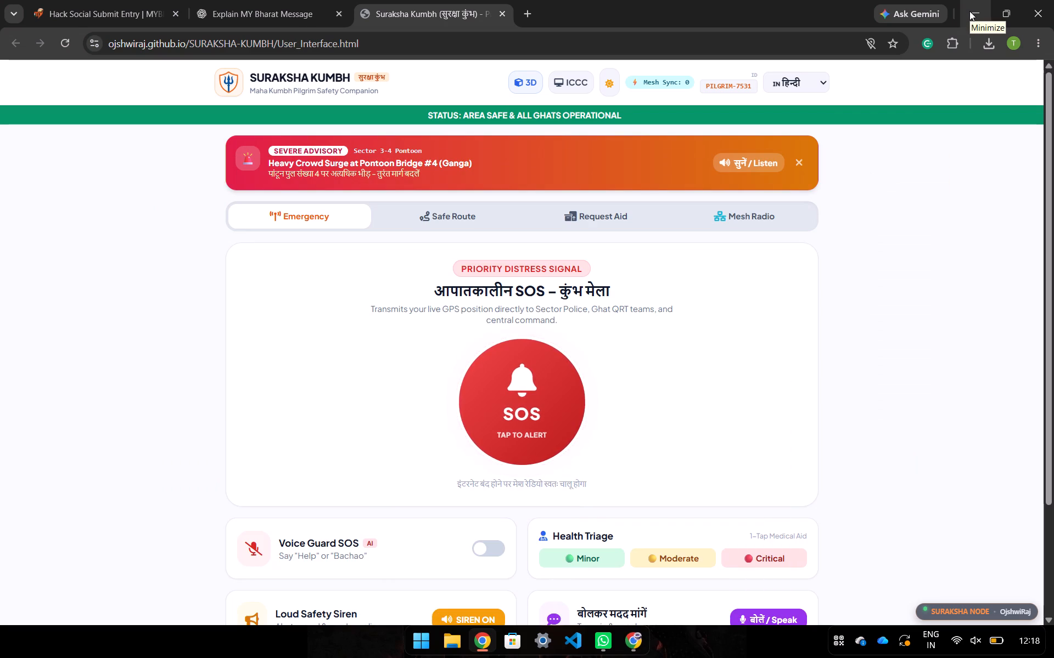
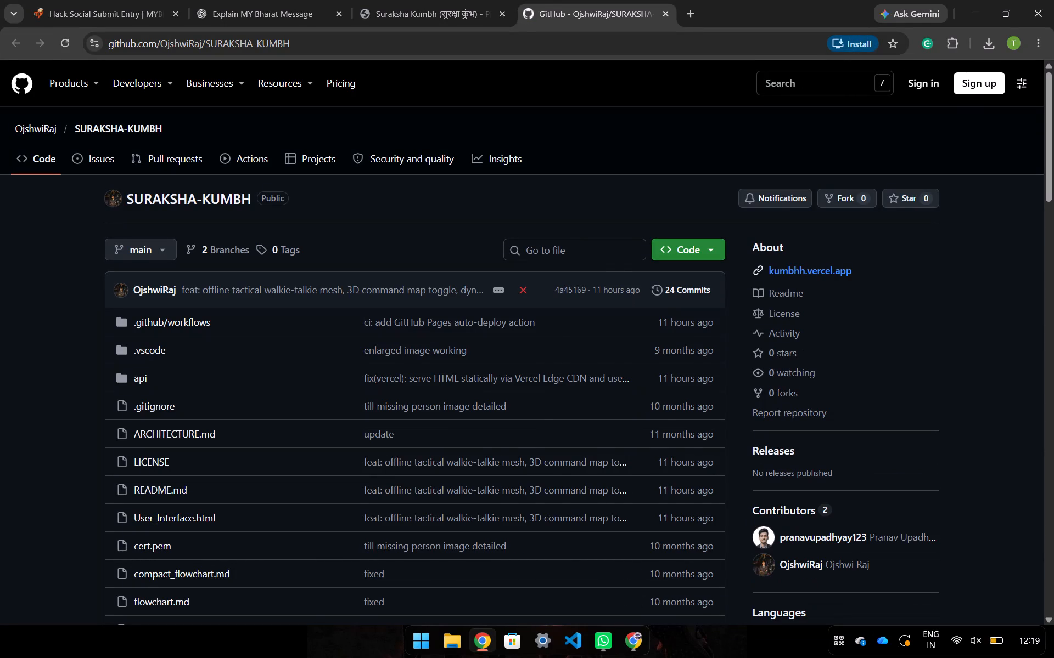
pyautogui.scroll(-2, 540, 410)
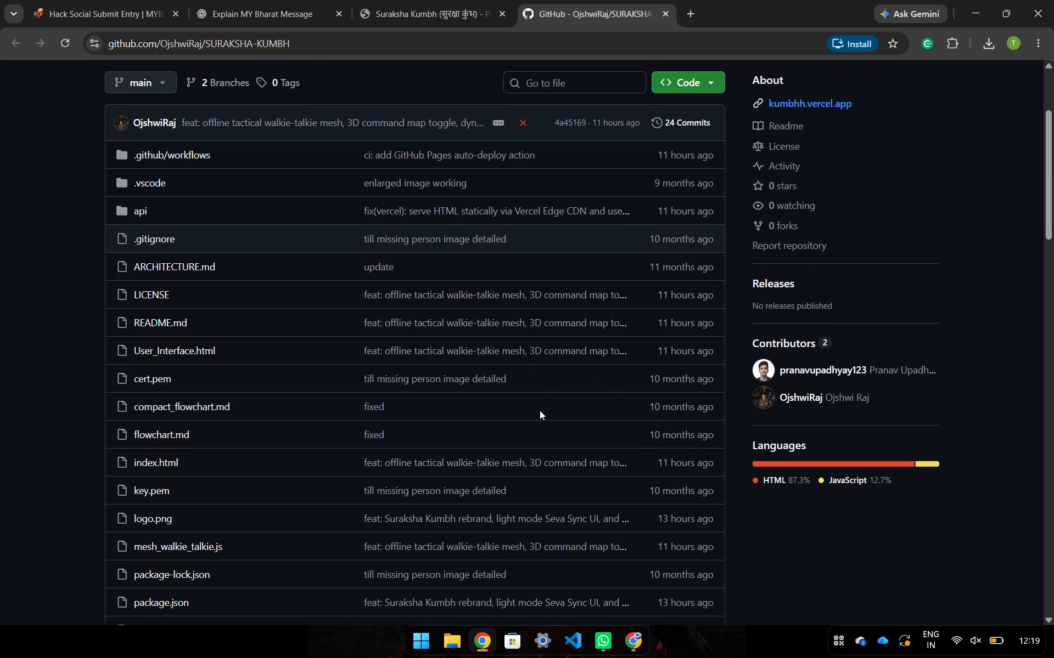
pyautogui.scroll(-1, 540, 410)
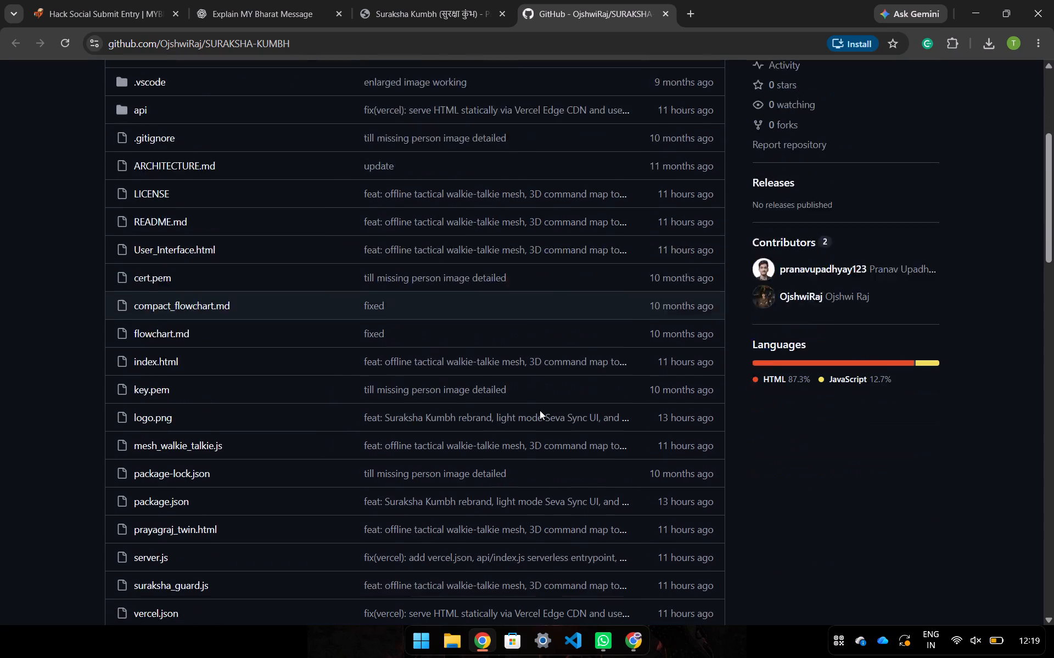
pyautogui.scroll(-2, 540, 410)
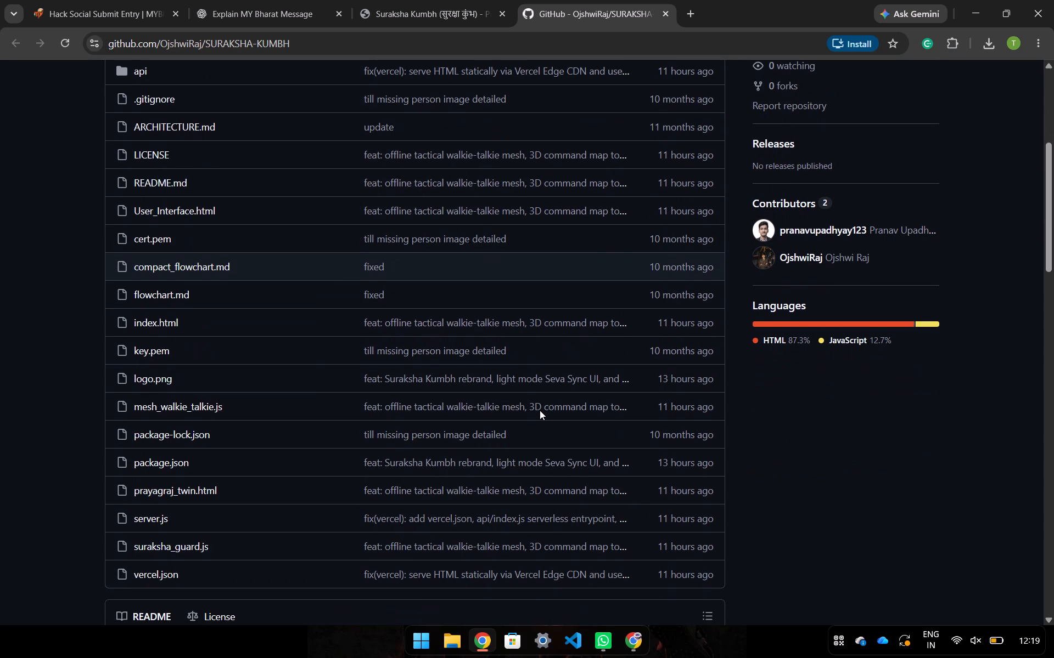
pyautogui.scroll(-1, 540, 410)
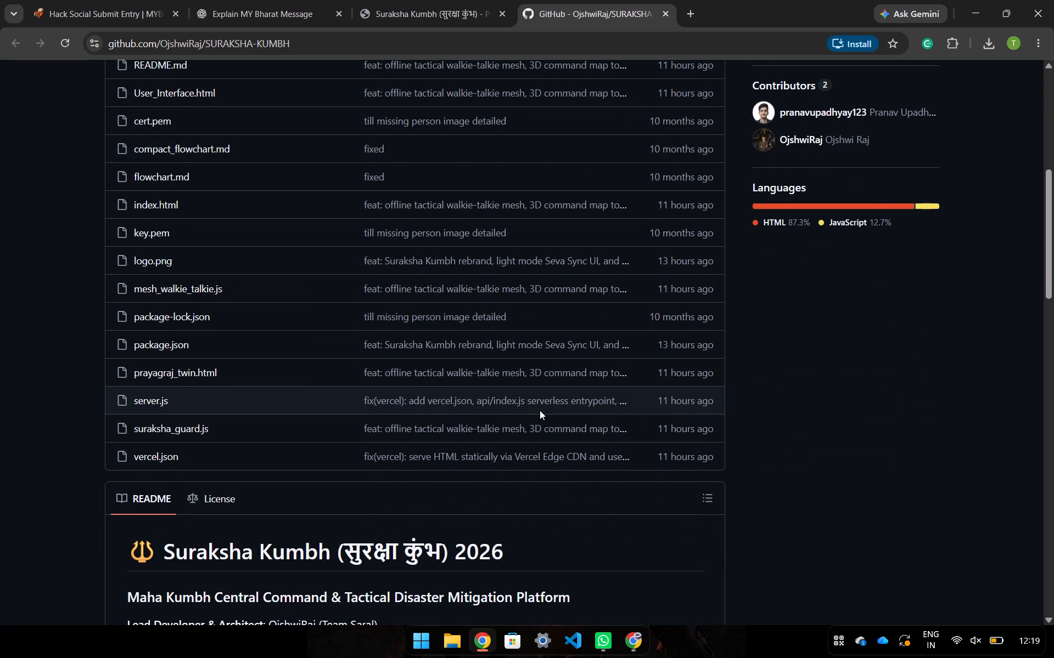
pyautogui.scroll(-3, 540, 410)
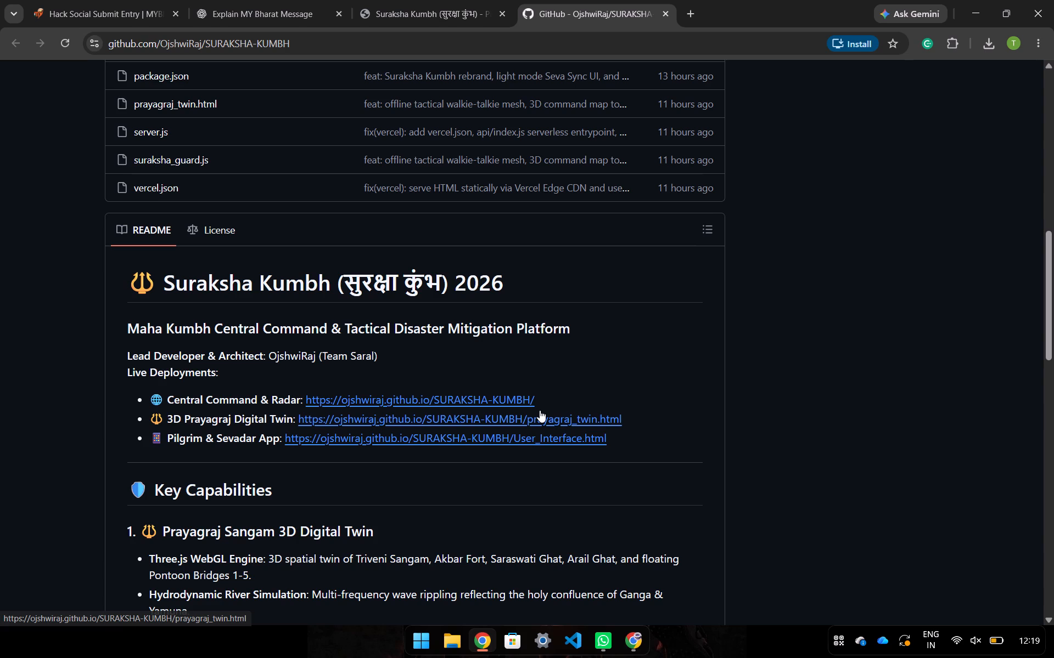
pyautogui.scroll(4, 511, 385)
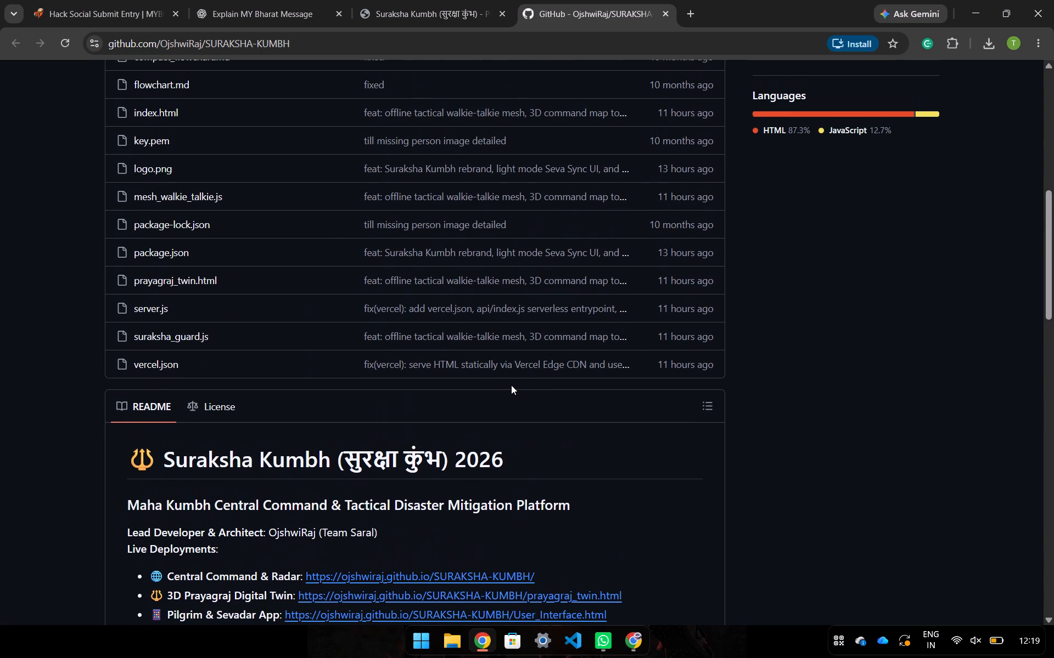
pyautogui.scroll(1, 511, 385)
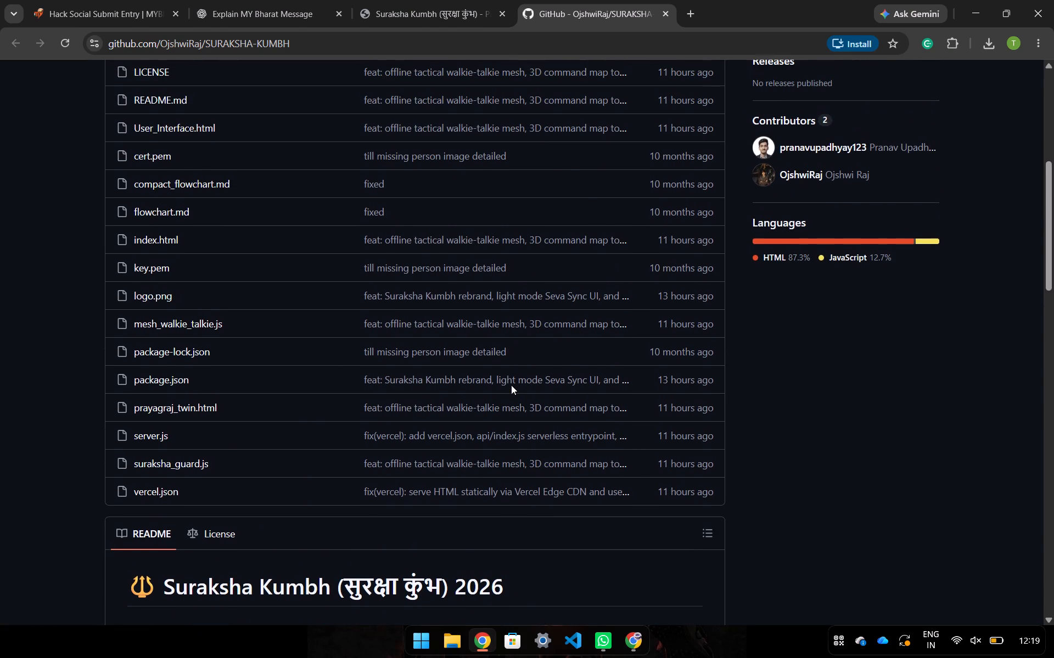
pyautogui.scroll(2, 511, 385)
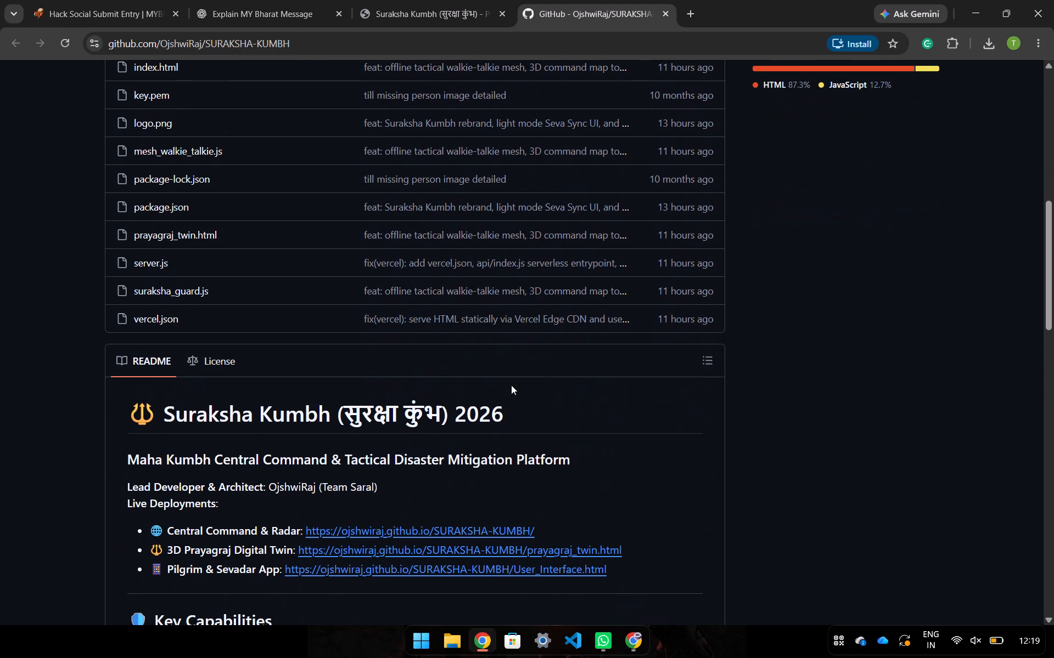
pyautogui.scroll(1, 511, 385)
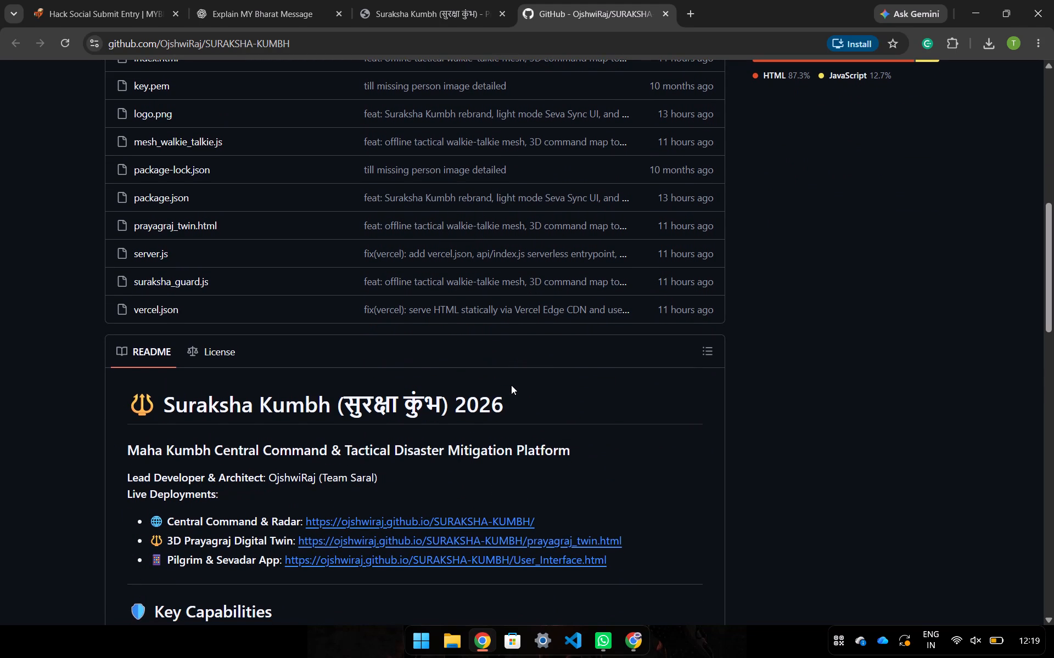
pyautogui.scroll(1, 511, 385)
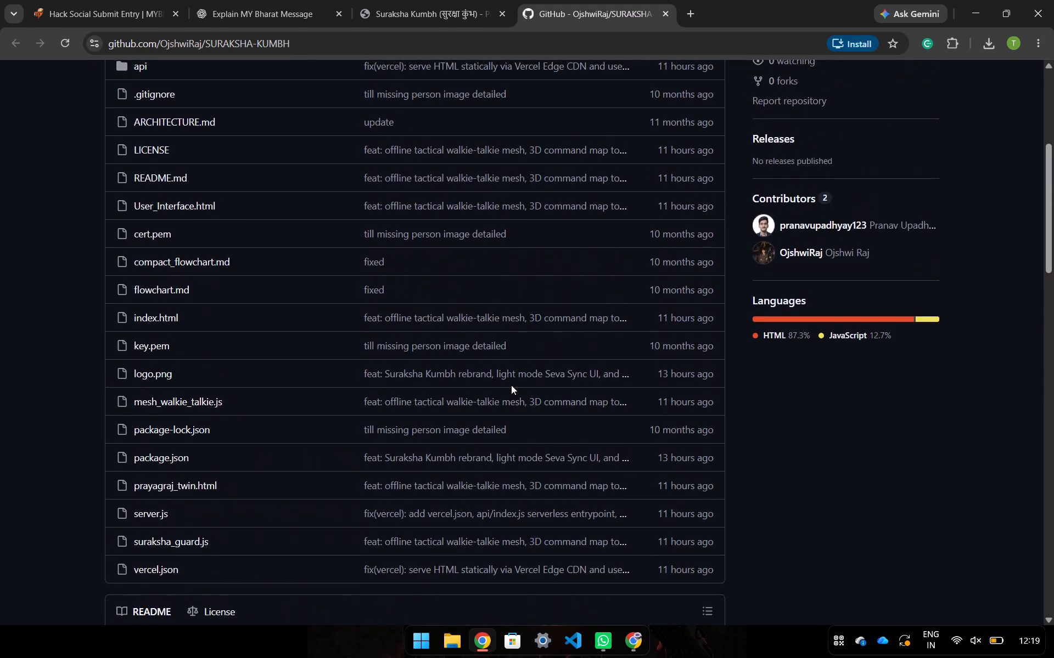